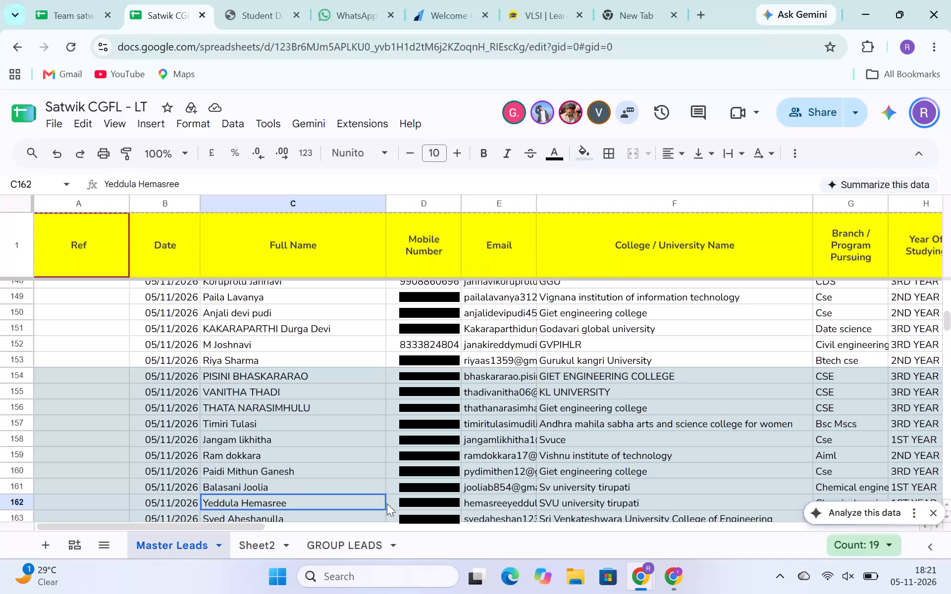
# Review the Master Leads dated 05/11/2026, checking who each is assigned to, and select row 135 to read its lead details.
pyautogui.scroll(-5, 387, 503)
pyautogui.scroll(1, 387, 503)
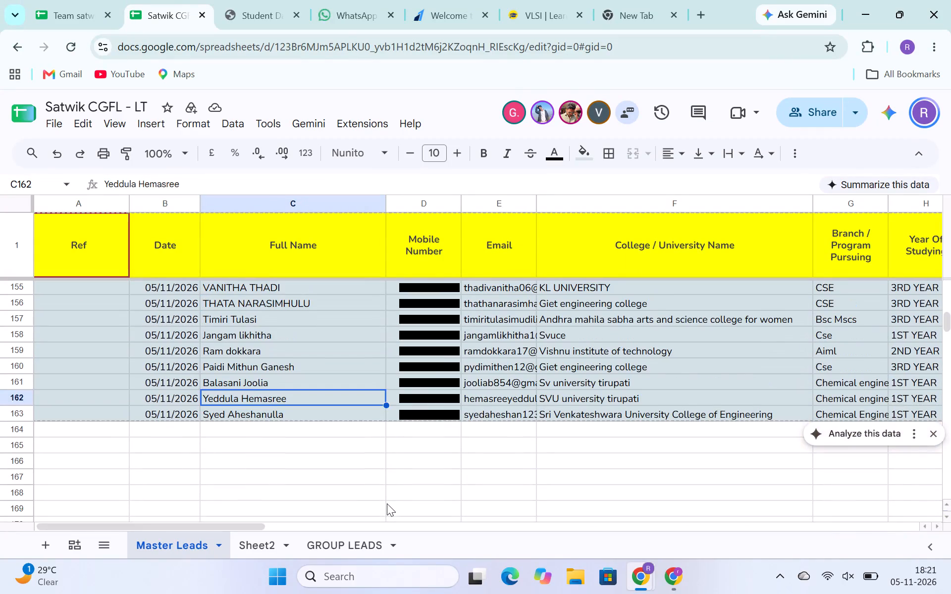
pyautogui.click(387, 503)
pyautogui.scroll(5, 441, 500)
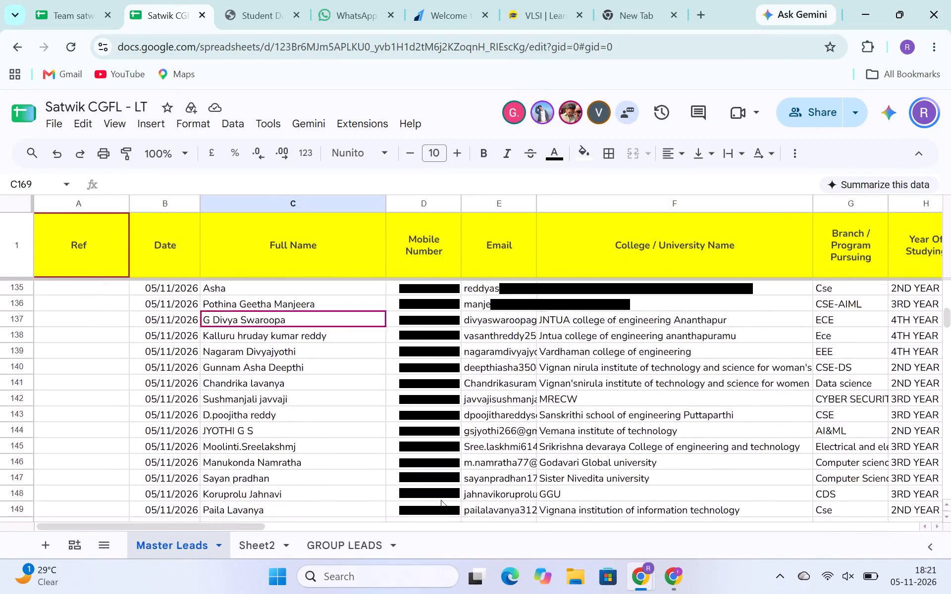
pyautogui.scroll(2, 441, 500)
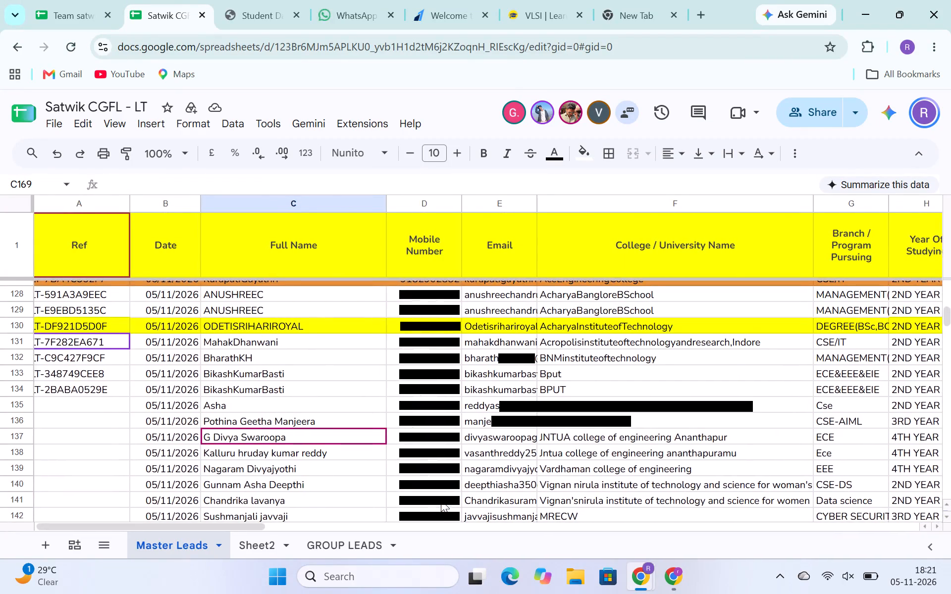
pyautogui.scroll(1, 441, 500)
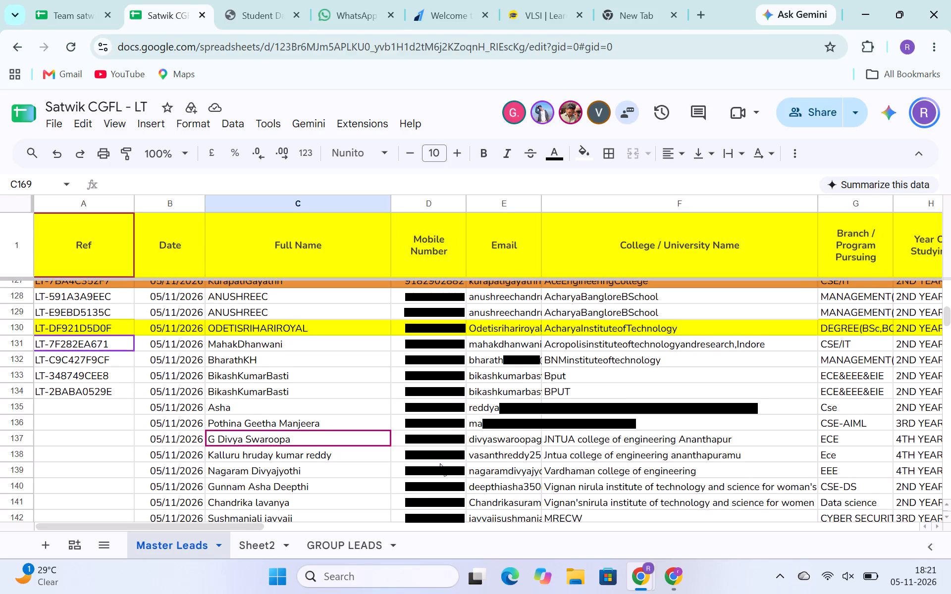
pyautogui.scroll(1, 440, 463)
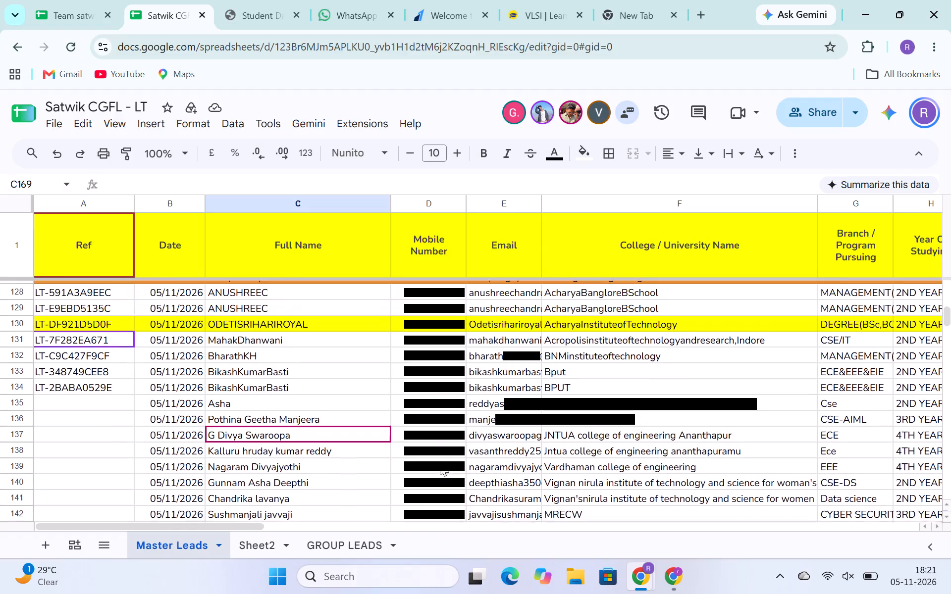
pyautogui.scroll(2, 440, 463)
pyautogui.hscroll(-5, 440, 463)
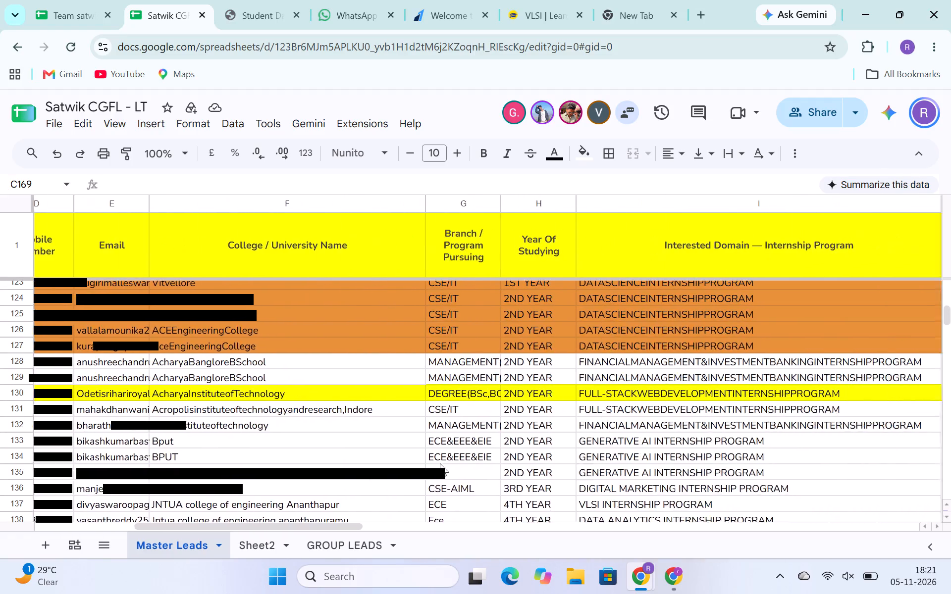
pyautogui.hscroll(-4, 440, 463)
pyautogui.scroll(-1, 440, 463)
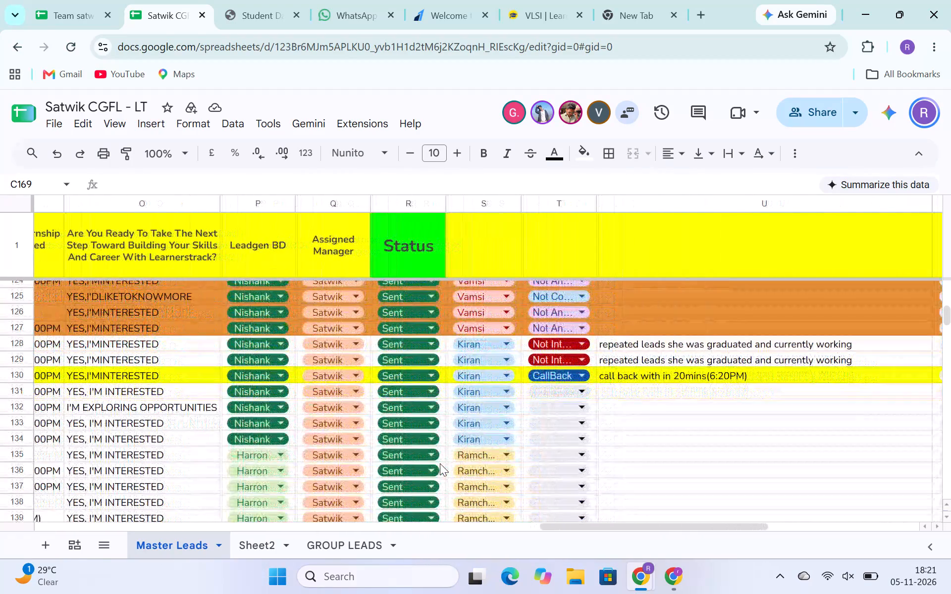
pyautogui.scroll(-1, 440, 463)
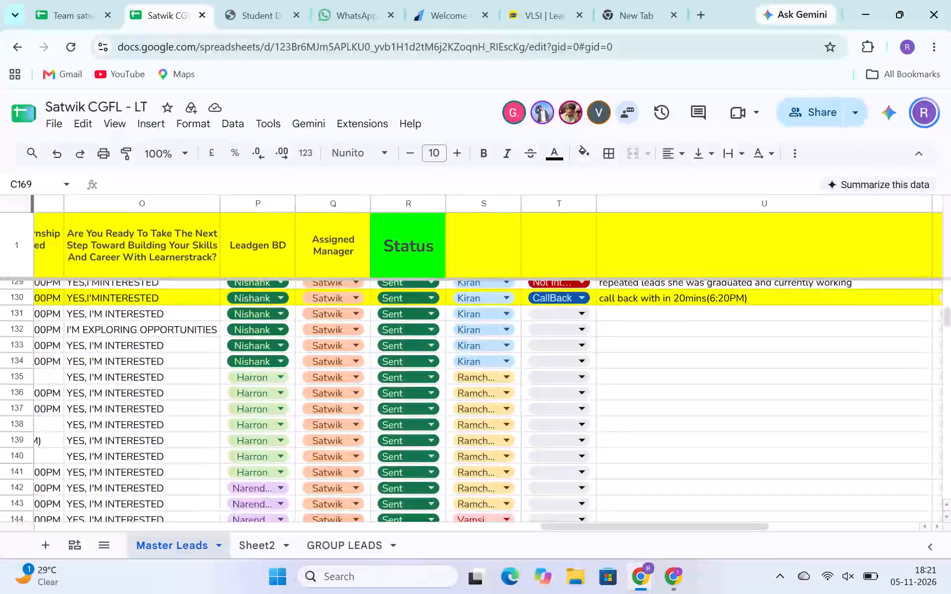
pyautogui.click(26, 374)
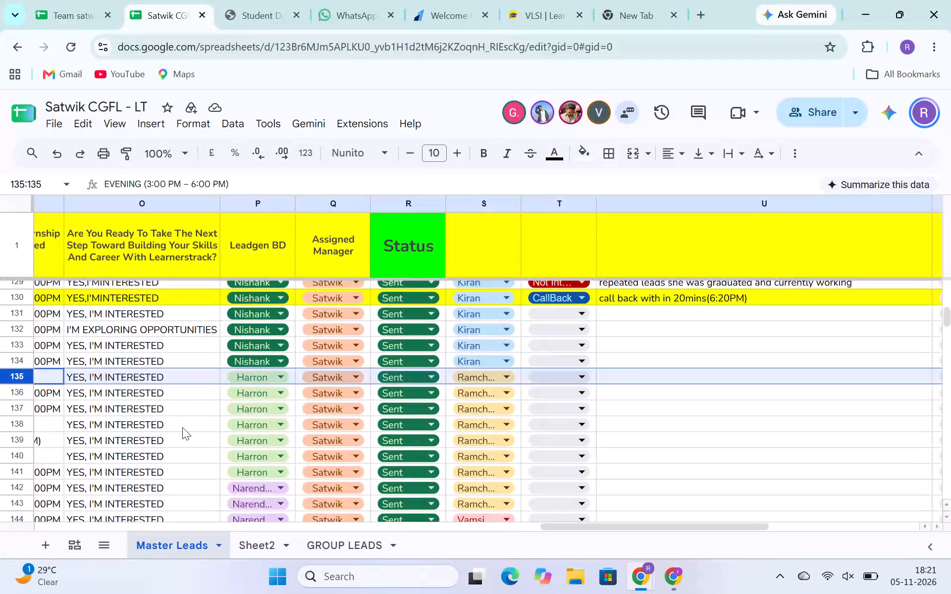
pyautogui.scroll(-1, 182, 423)
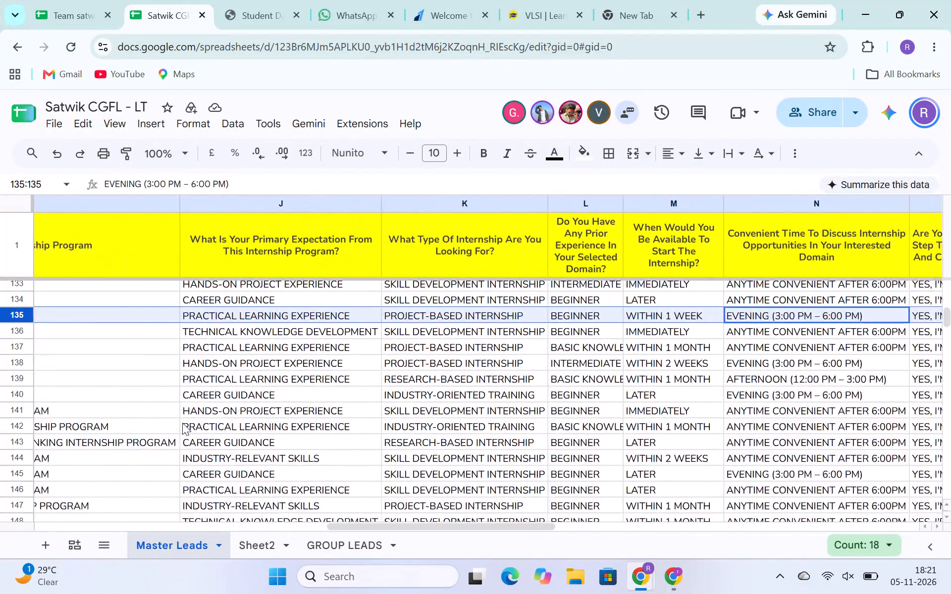
pyautogui.hscroll(10, 182, 423)
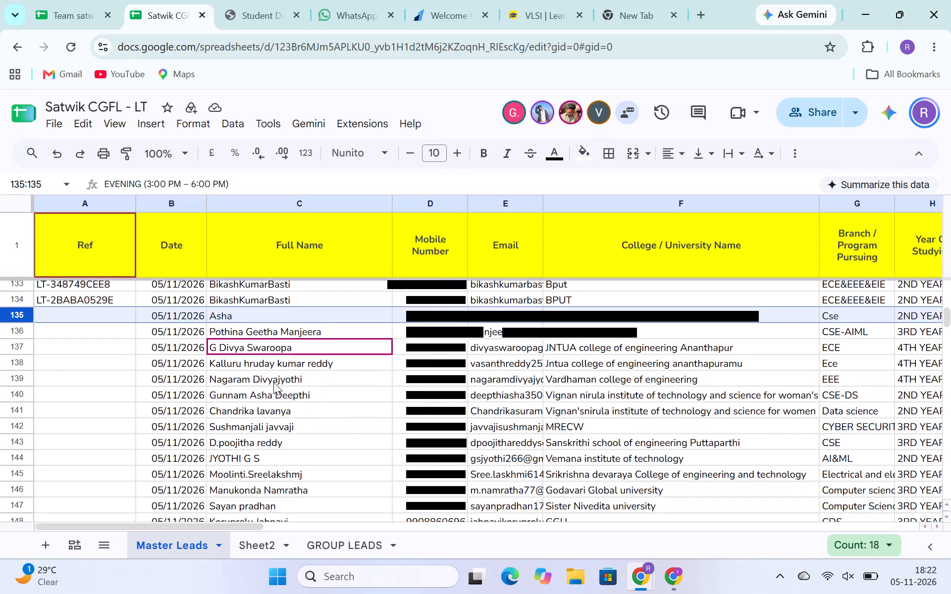
# Check the assignees, call statuses and comments of the earlier leads above row 135, along with their contact details.
pyautogui.scroll(5, 273, 382)
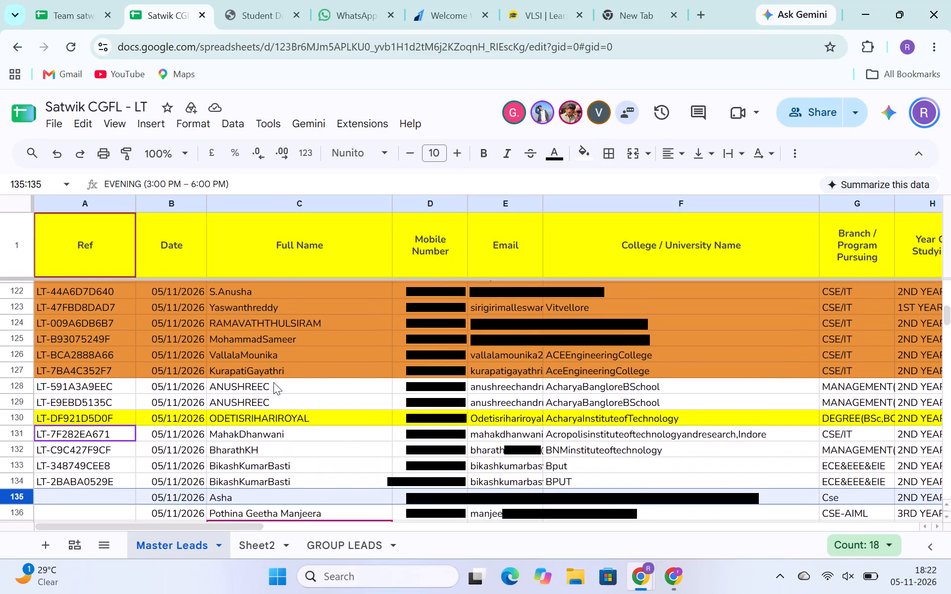
pyautogui.hscroll(-13, 273, 382)
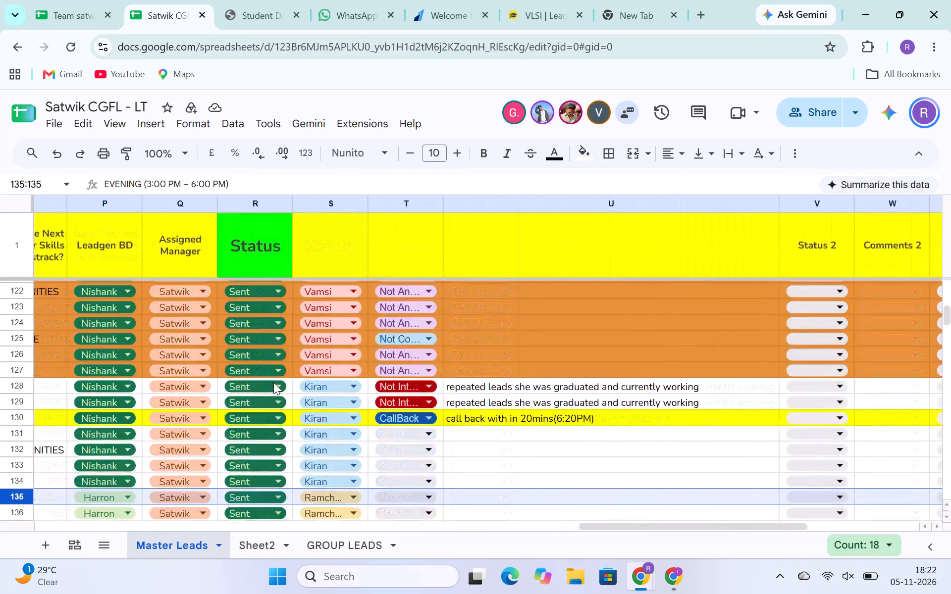
pyautogui.hscroll(5, 273, 382)
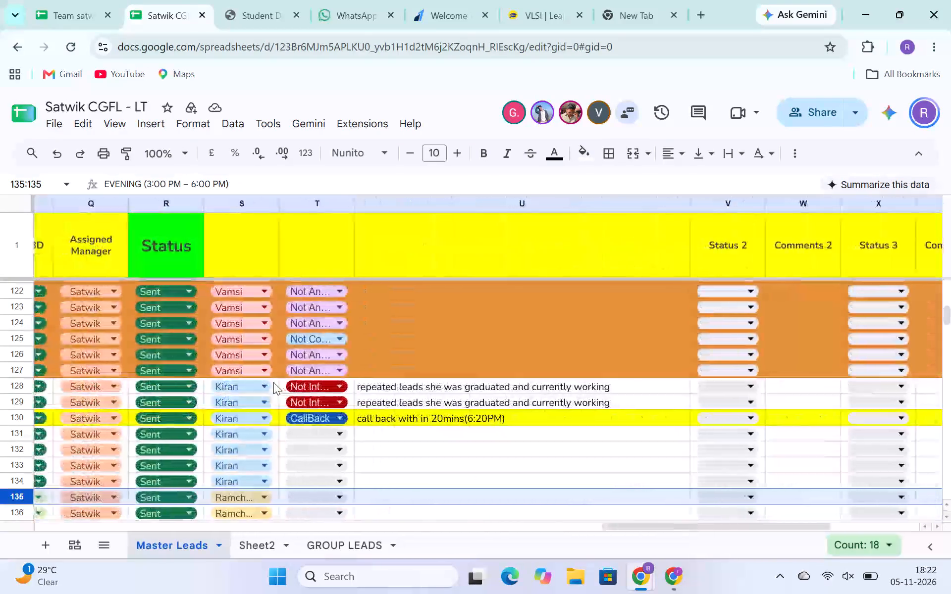
pyautogui.scroll(5, 273, 382)
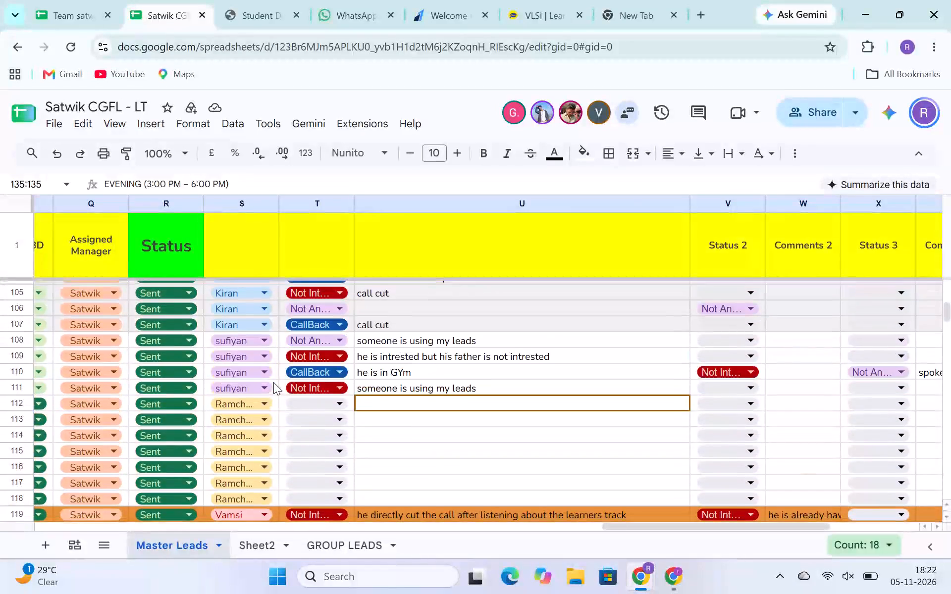
pyautogui.hscroll(7, 273, 382)
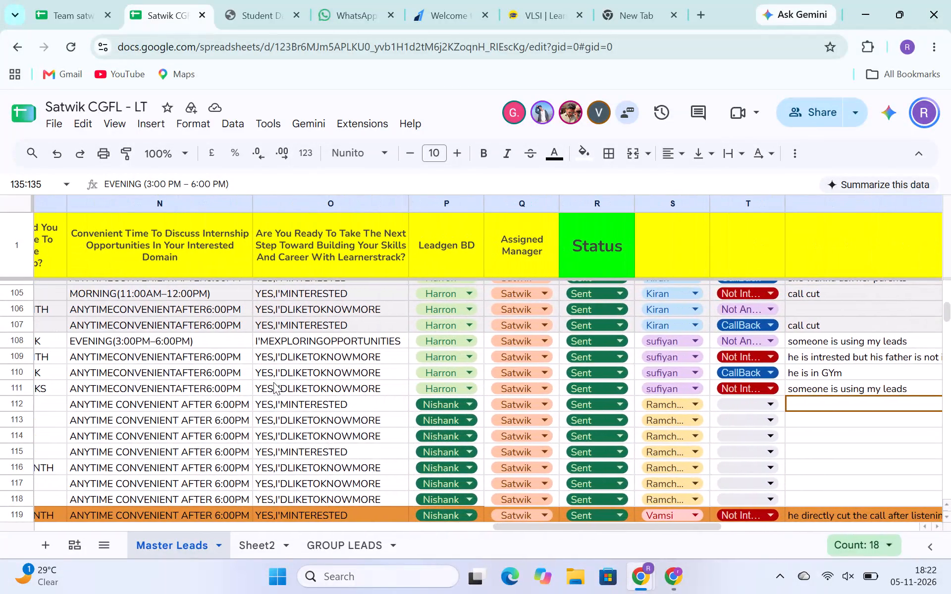
pyautogui.hscroll(11, 266, 404)
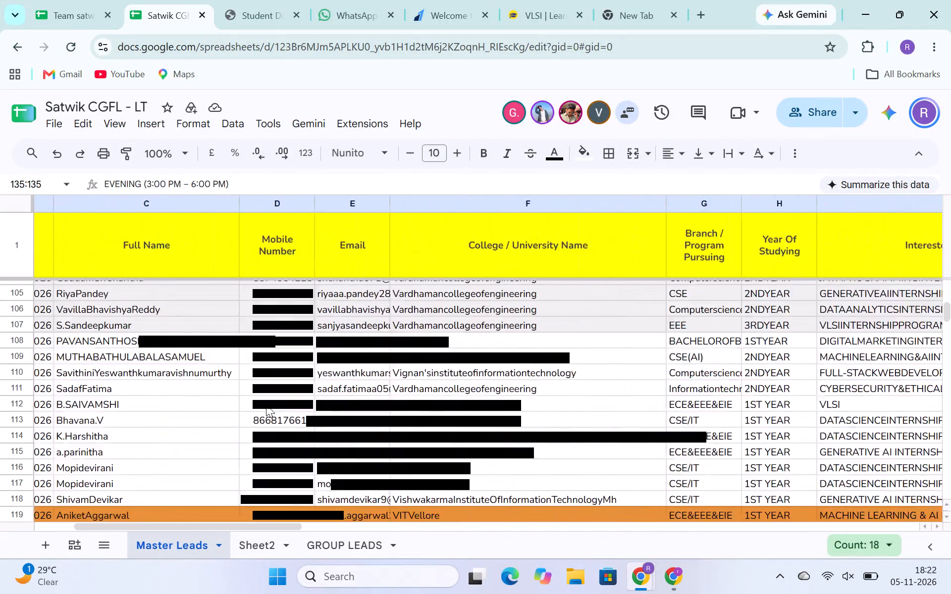
pyautogui.hscroll(2, 266, 404)
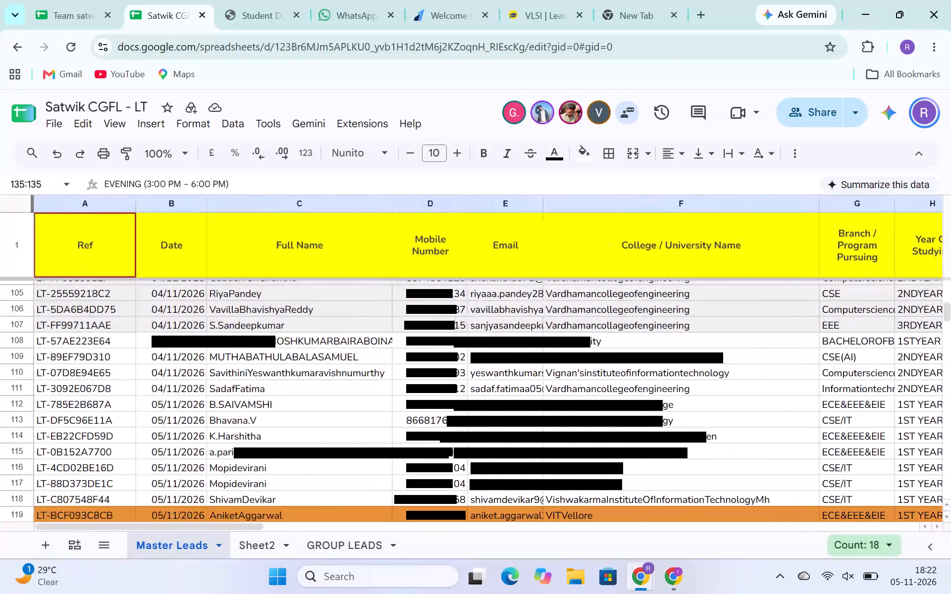
# Set the call status in column T to Interested for the lead in row 112.
pyautogui.click(25, 403)
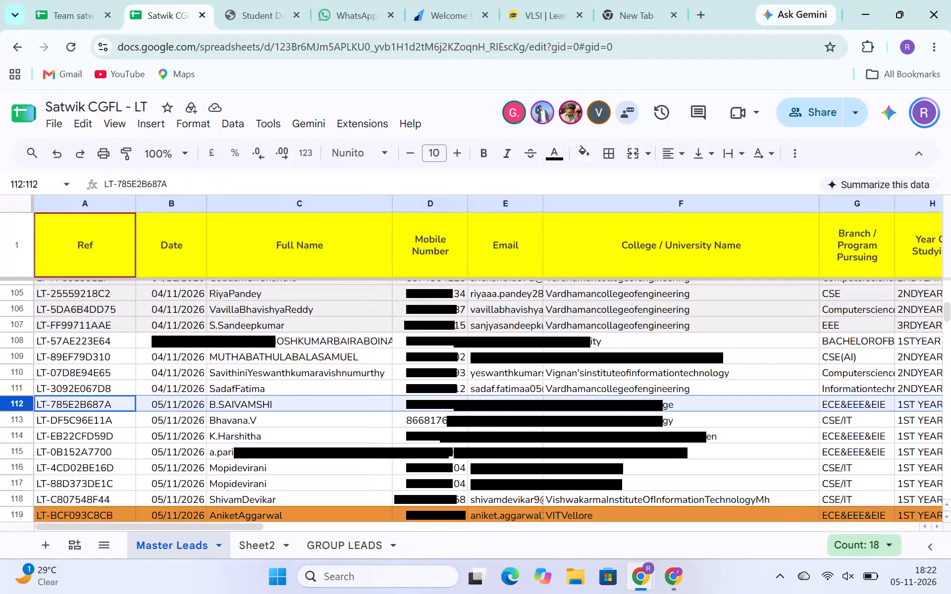
pyautogui.hscroll(-12, 264, 464)
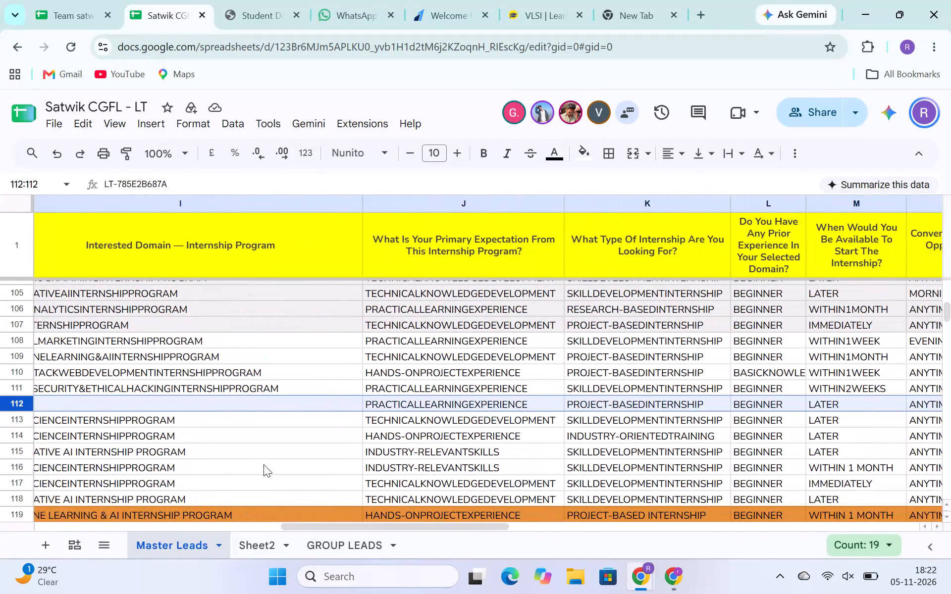
pyautogui.hscroll(-6, 264, 464)
pyautogui.hscroll(3, 264, 464)
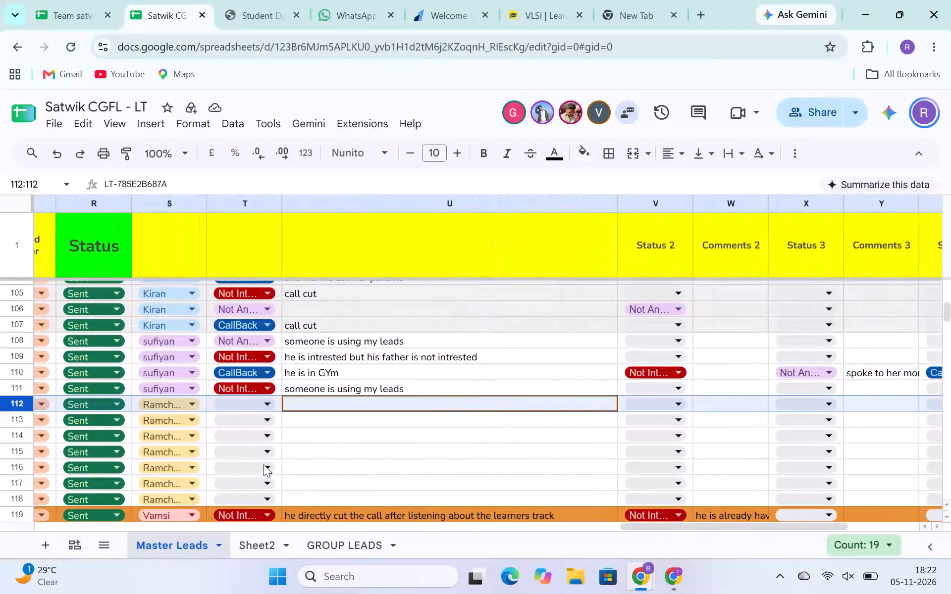
pyautogui.click(264, 406)
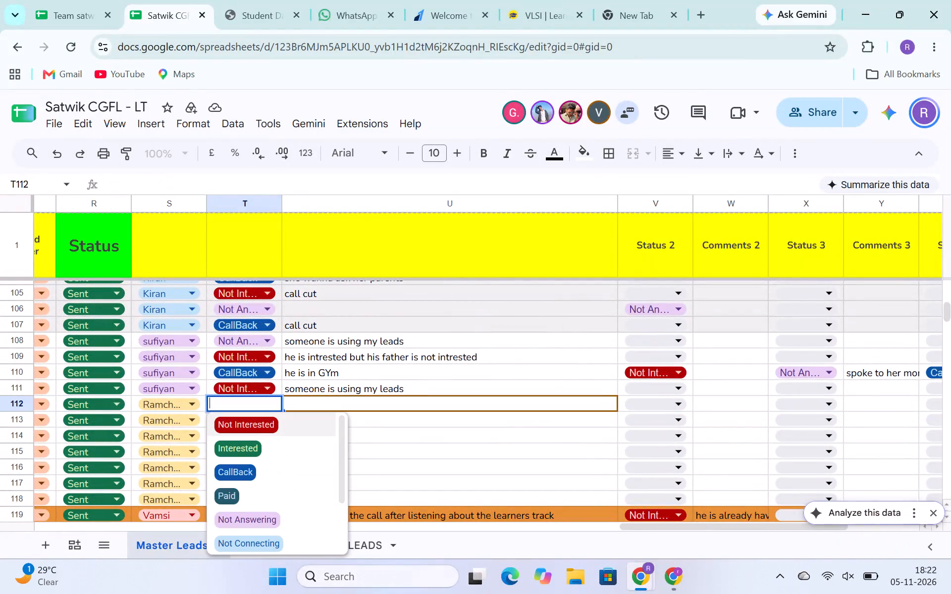
pyautogui.click(259, 439)
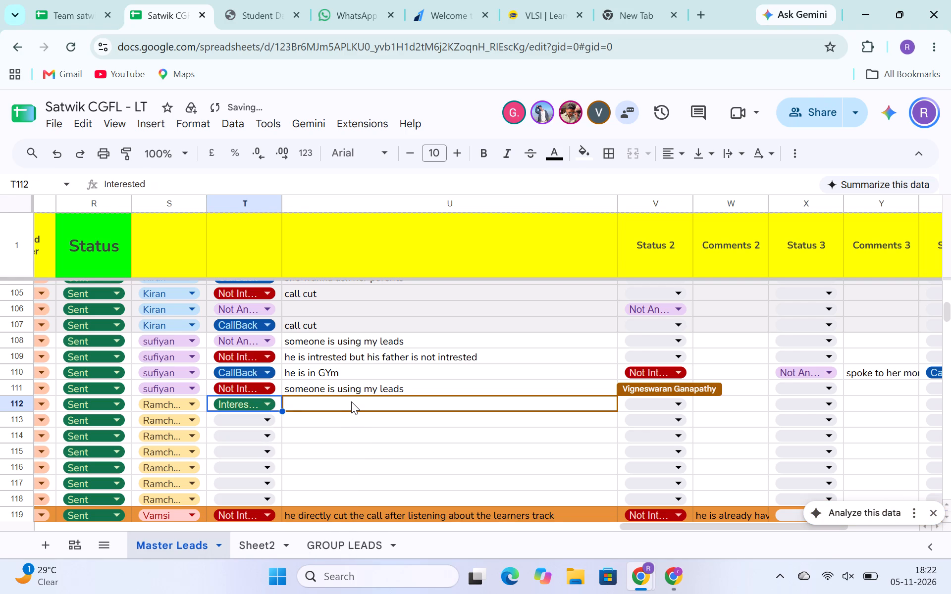
# Enter the comment "call by 625" in column U for the lead in row 112.
pyautogui.click(351, 401)
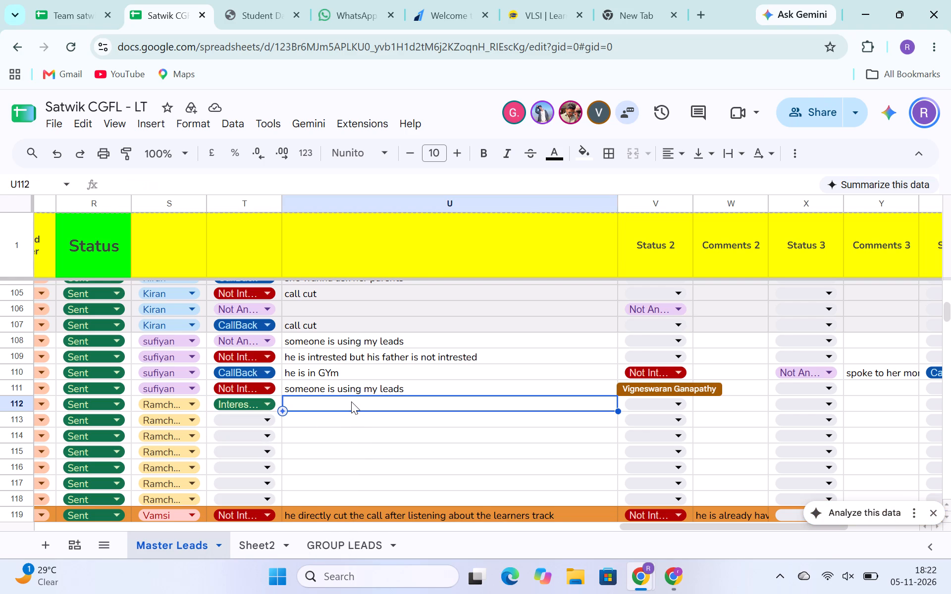
pyautogui.write('call by 625')
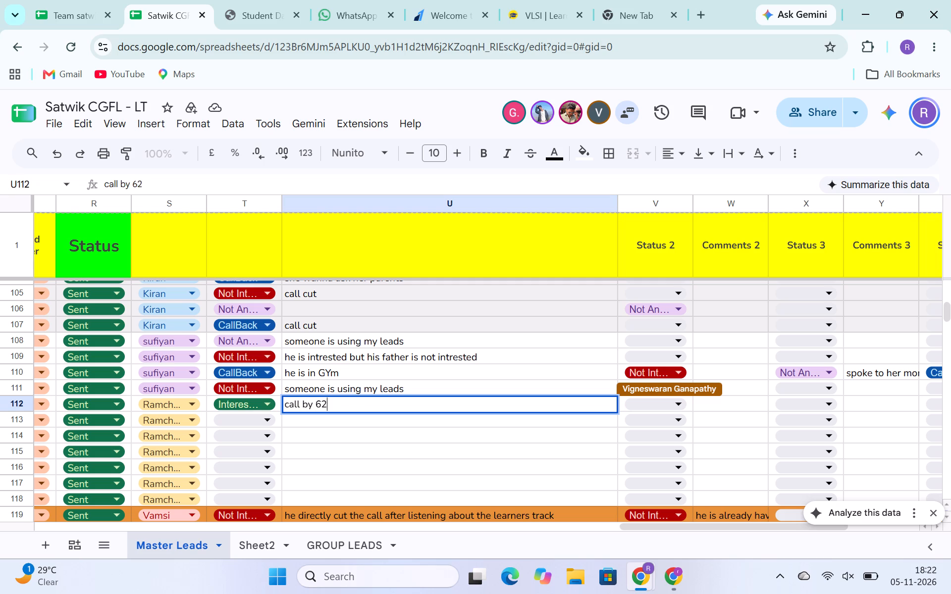
pyautogui.click(306, 424)
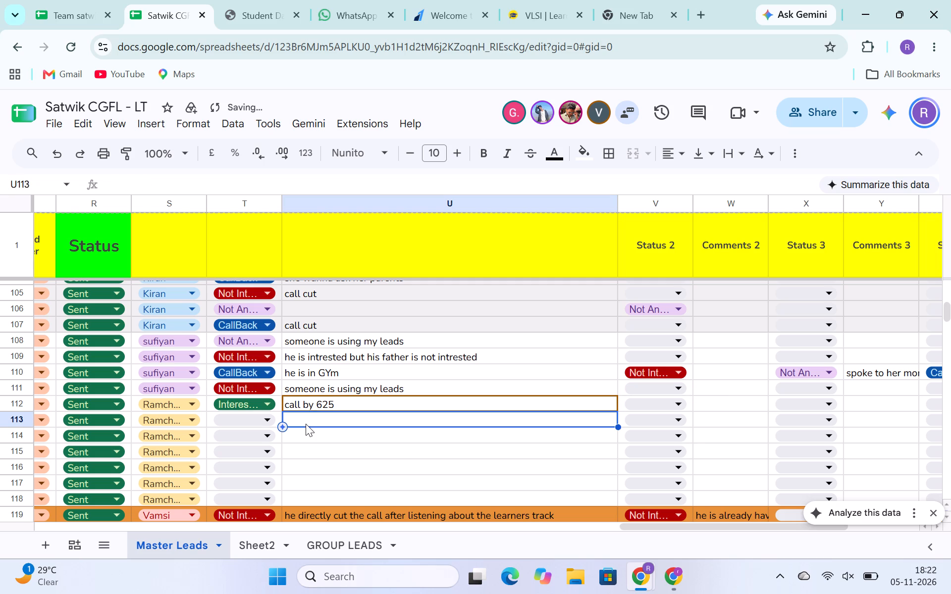
# Check the lead details in row 113.
pyautogui.hscroll(4, 178, 423)
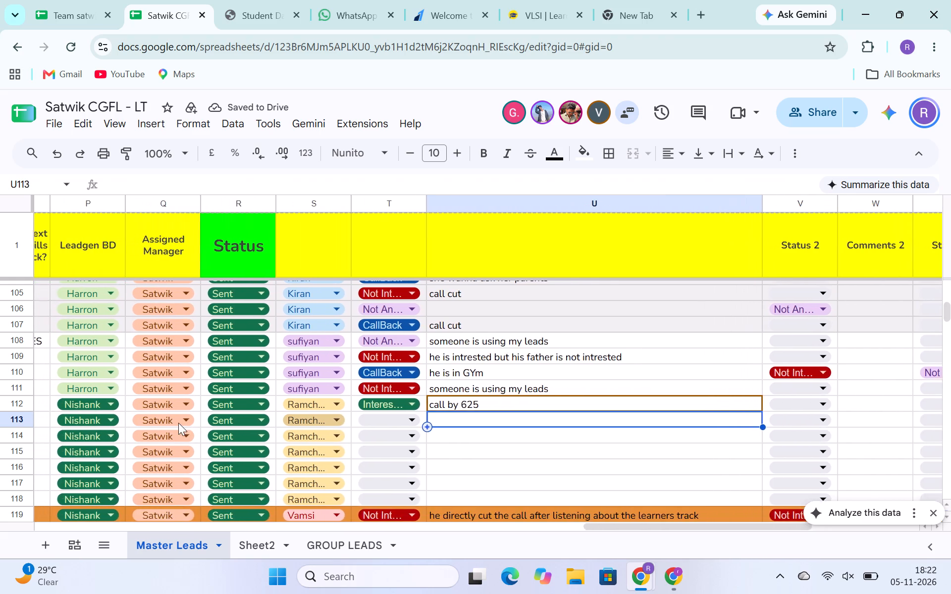
pyautogui.hscroll(8, 178, 423)
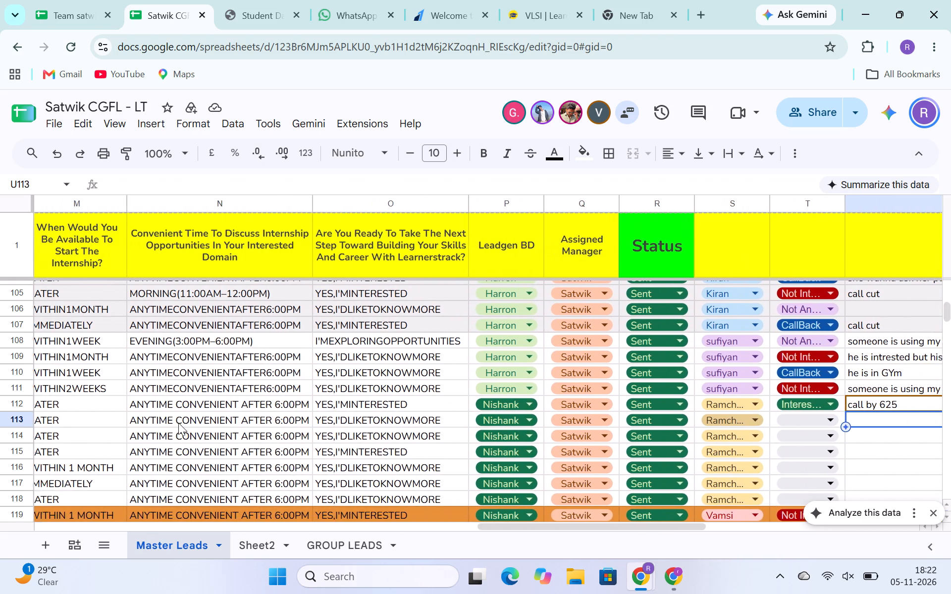
# Select the entire row 113 and check that lead's name, mobile number and college details.
pyautogui.hscroll(4, 178, 423)
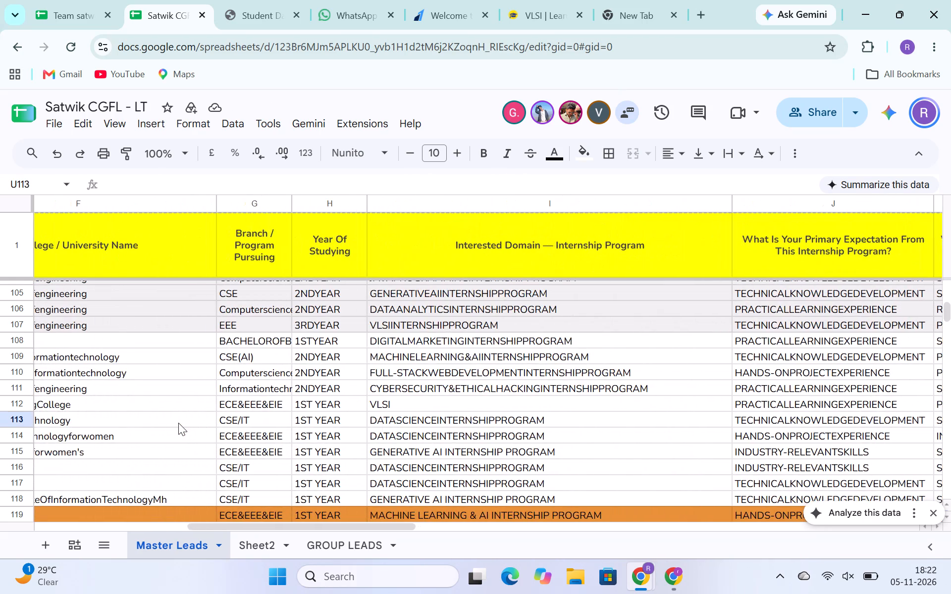
pyautogui.hscroll(-8, 298, 452)
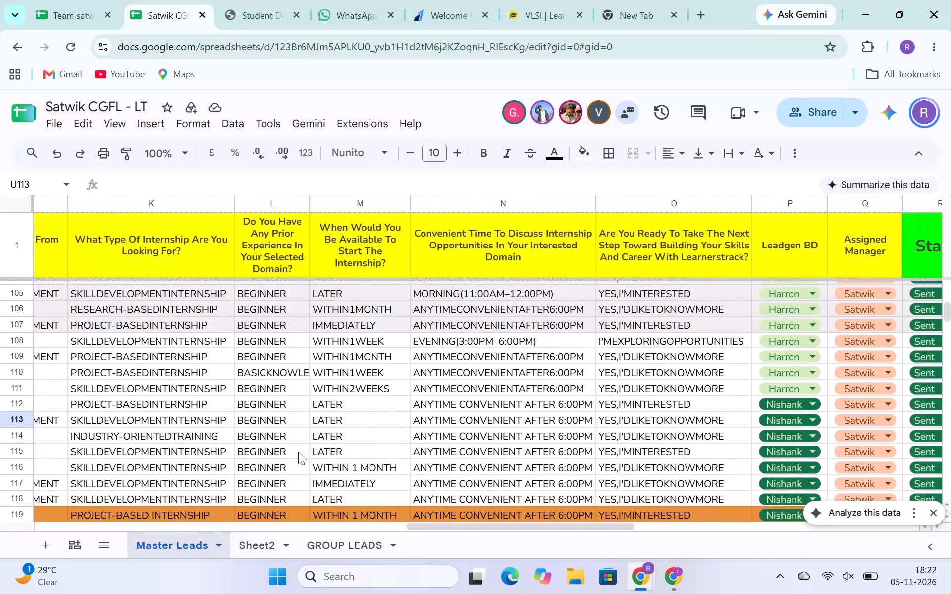
pyautogui.hscroll(-5, 298, 452)
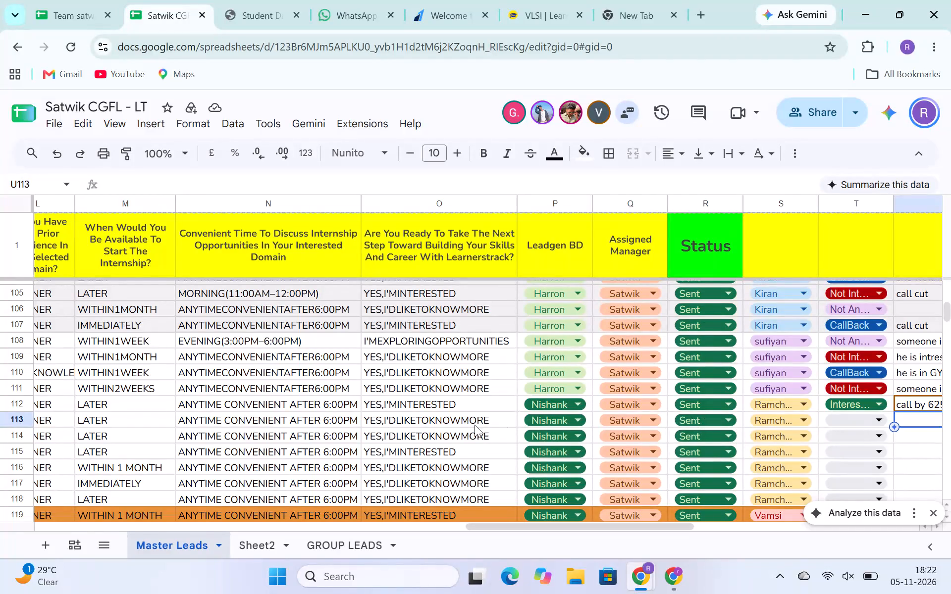
pyautogui.click(26, 421)
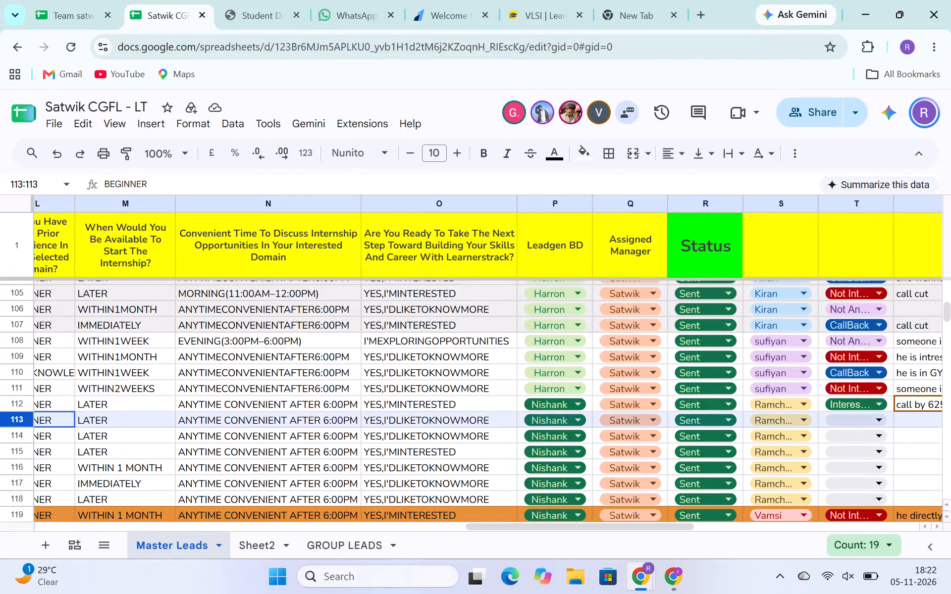
pyautogui.hscroll(12, 204, 457)
pyautogui.hscroll(12, 204, 457)
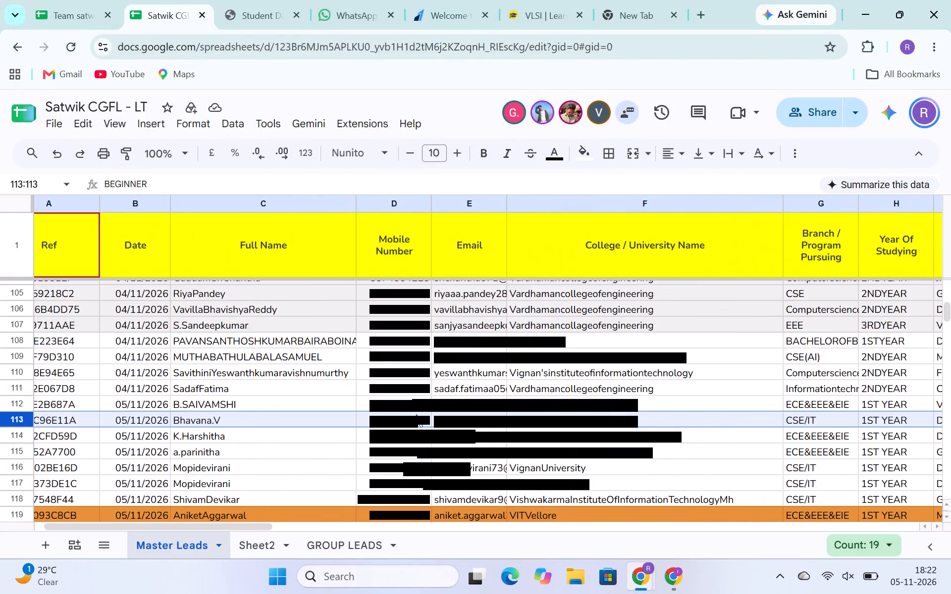
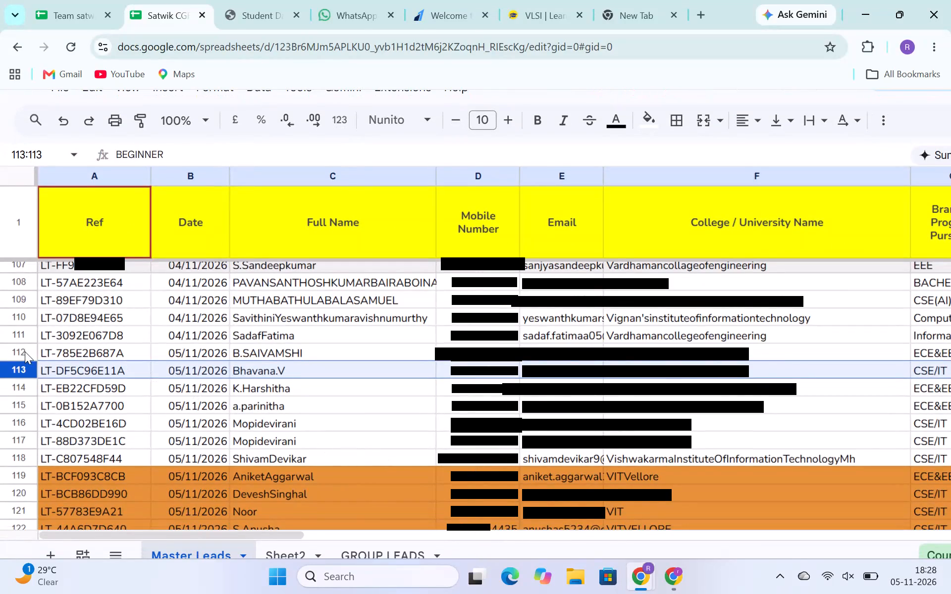
# Review the row 112 lead's record, from its reference and interested domain through to its call status and comment.
pyautogui.click(25, 351)
pyautogui.hscroll(-10, 295, 418)
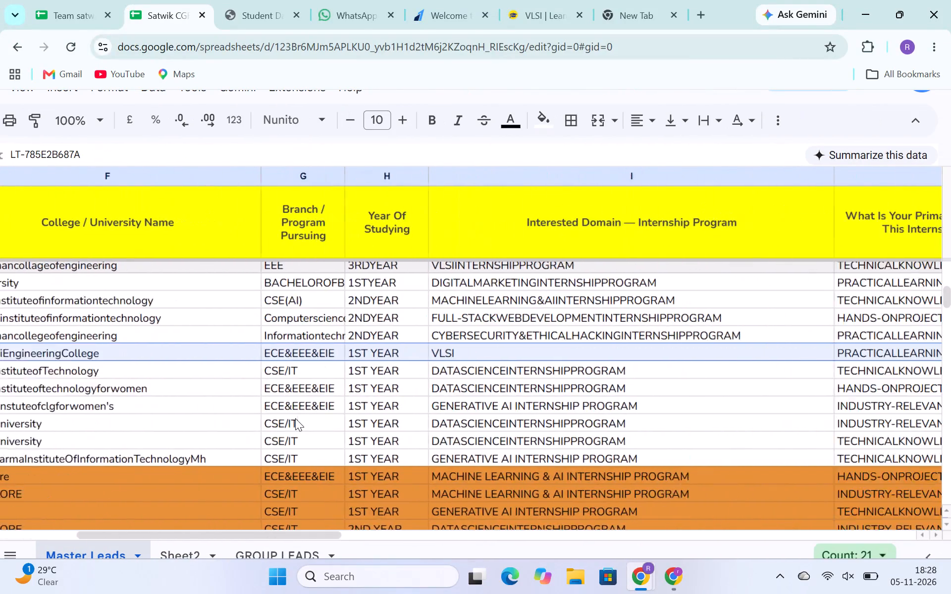
pyautogui.hscroll(-14, 295, 418)
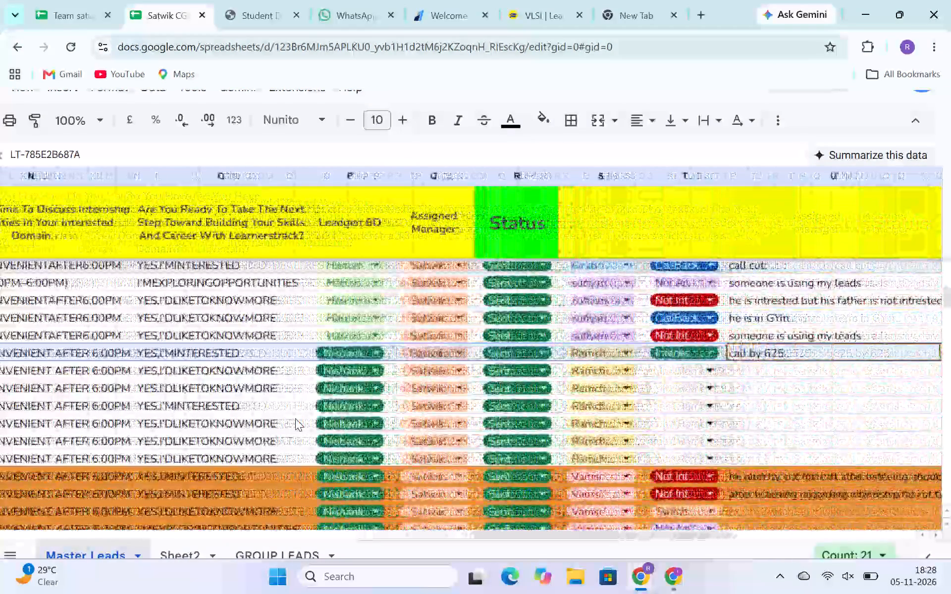
# Enter "her parents are not saying ok he is intrested but" in Comments 2 for the lead in row 112.
pyautogui.hscroll(-5, 295, 418)
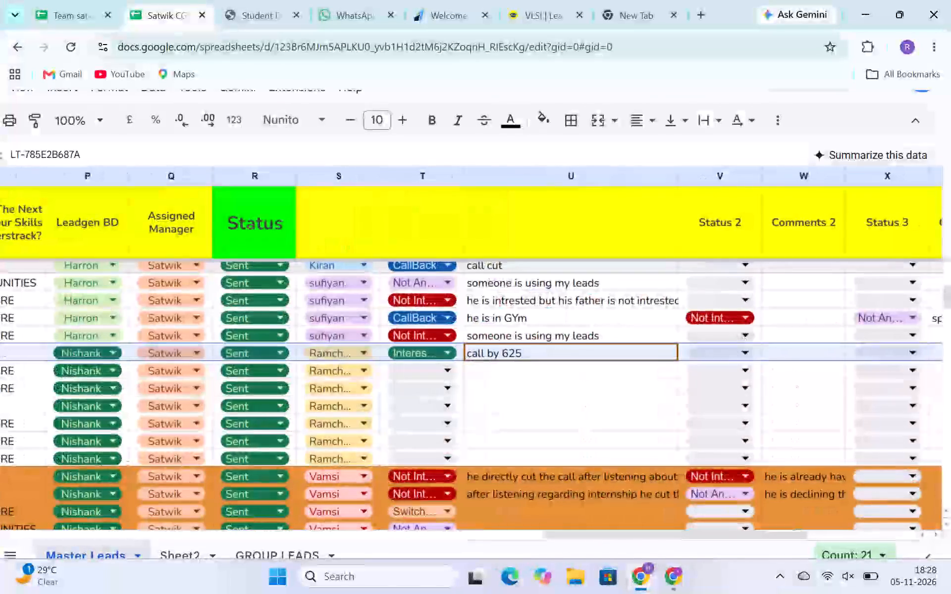
pyautogui.click(796, 354)
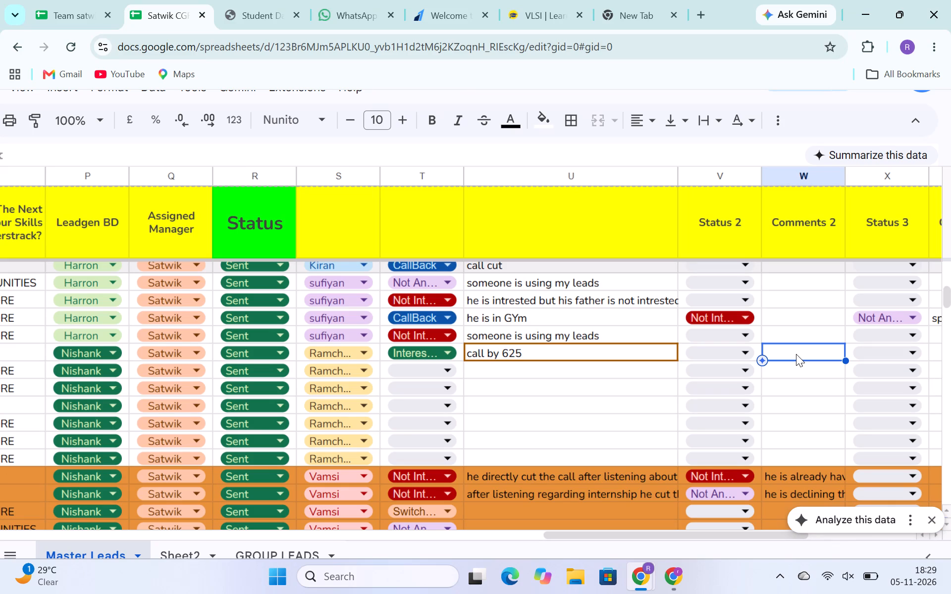
pyautogui.write('her')
pyautogui.press('space')
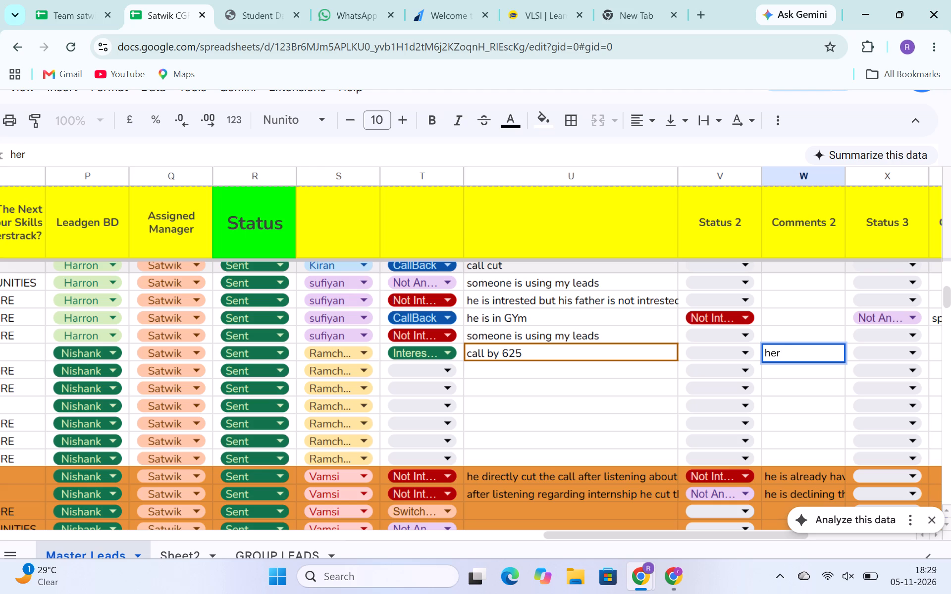
pyautogui.write('parents are not saying ok')
pyautogui.press('space')
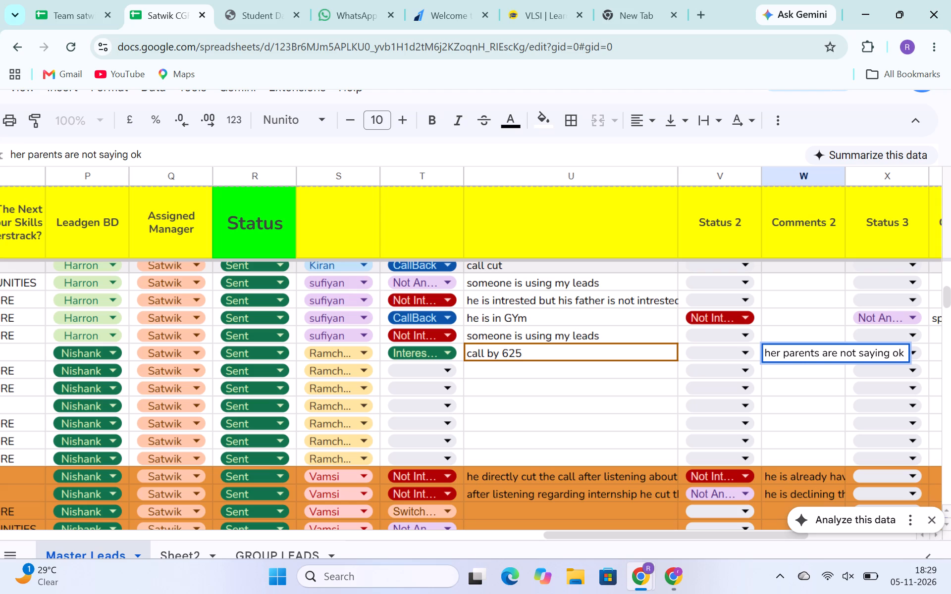
pyautogui.write('he')
pyautogui.press('space')
pyautogui.write('is inter')
pyautogui.press('BackSpace')
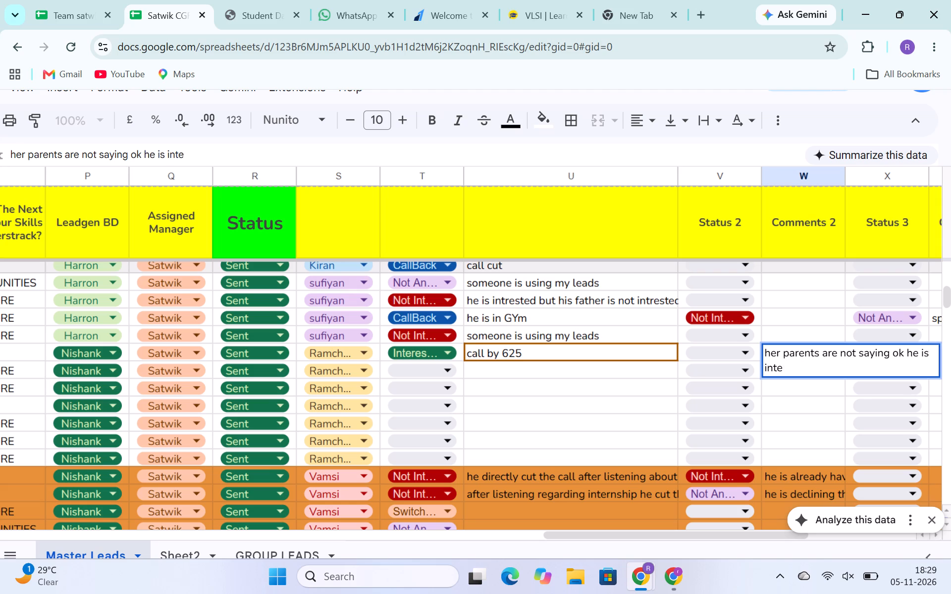
pyautogui.press('BackSpace')
pyautogui.write('rested')
pyautogui.press('space')
pyautogui.write('but')
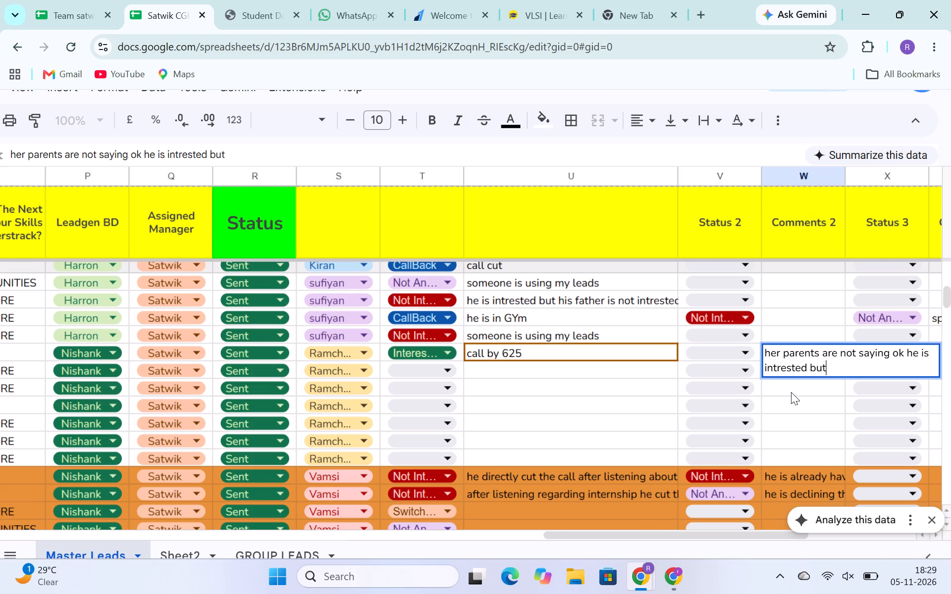
pyautogui.click(791, 392)
# Set Status 2 to Details Shared for the lead in row 112.
pyautogui.hscroll(1, 397, 404)
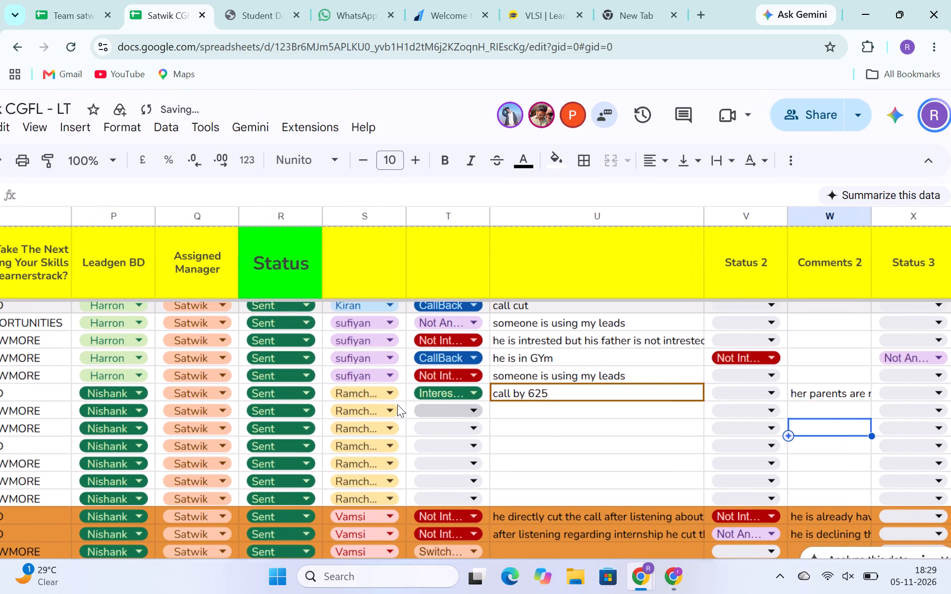
pyautogui.hscroll(1, 397, 404)
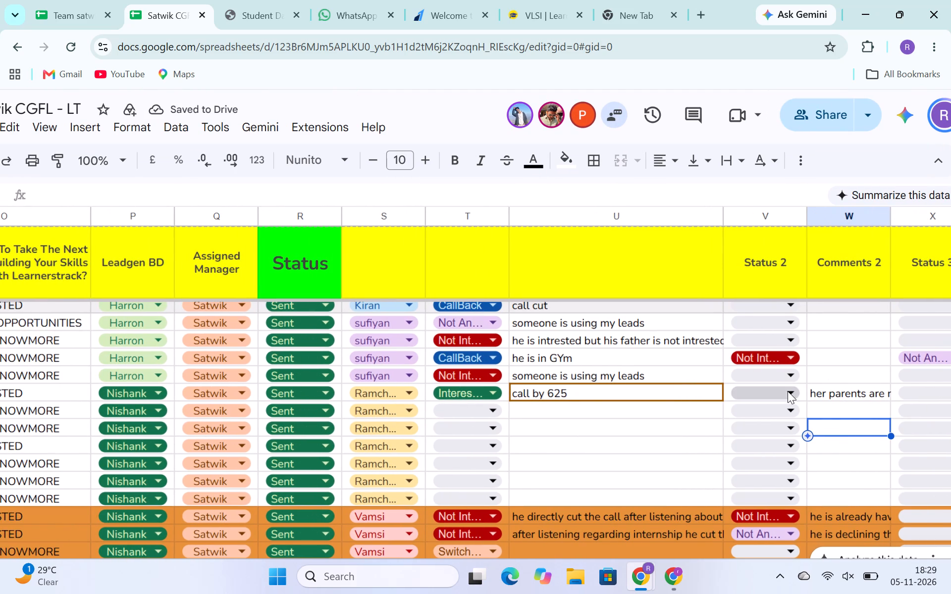
pyautogui.click(788, 391)
pyautogui.scroll(-1, 771, 460)
pyautogui.scroll(-1, 772, 503)
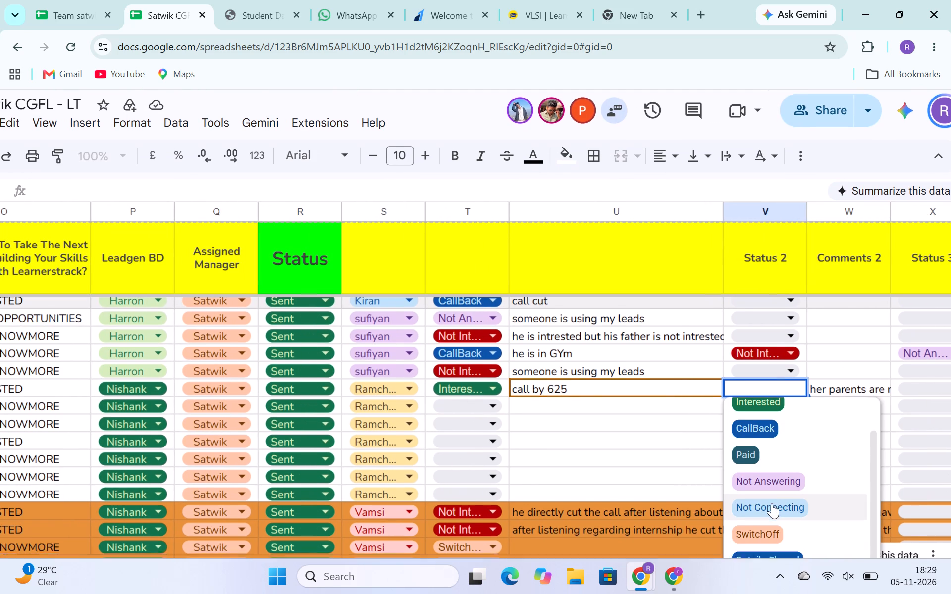
pyautogui.scroll(-1, 772, 503)
pyautogui.click(780, 510)
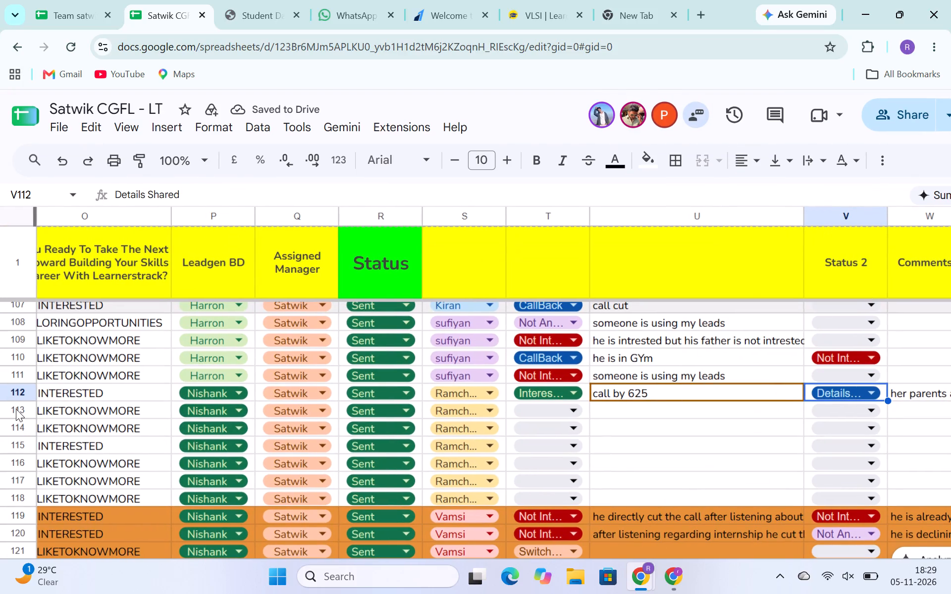
# Select row 113 and examine that lead's name, contact details, college, branch, year and interested domain.
pyautogui.click(16, 409)
pyautogui.hscroll(10, 93, 459)
pyautogui.hscroll(11, 93, 459)
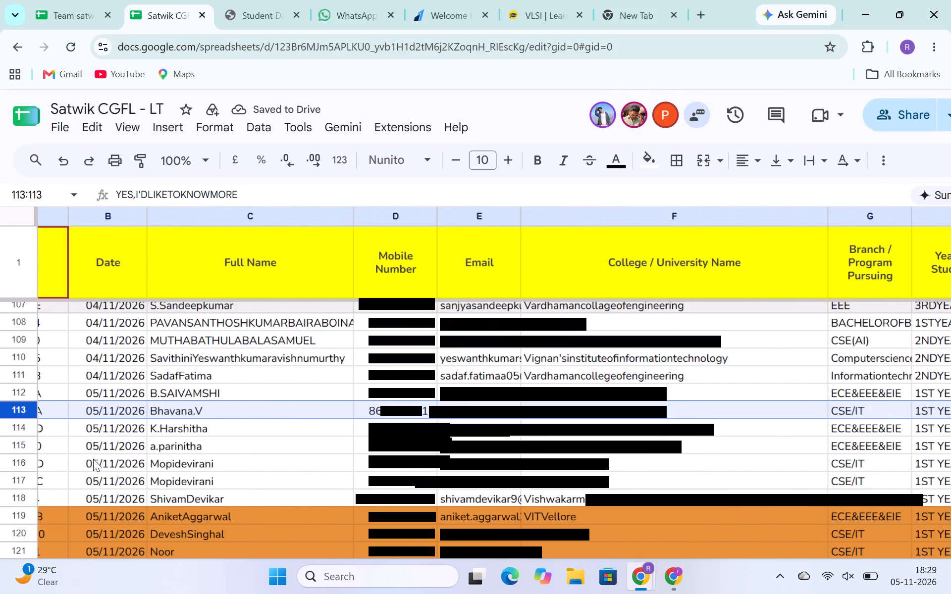
pyautogui.hscroll(-1, 354, 430)
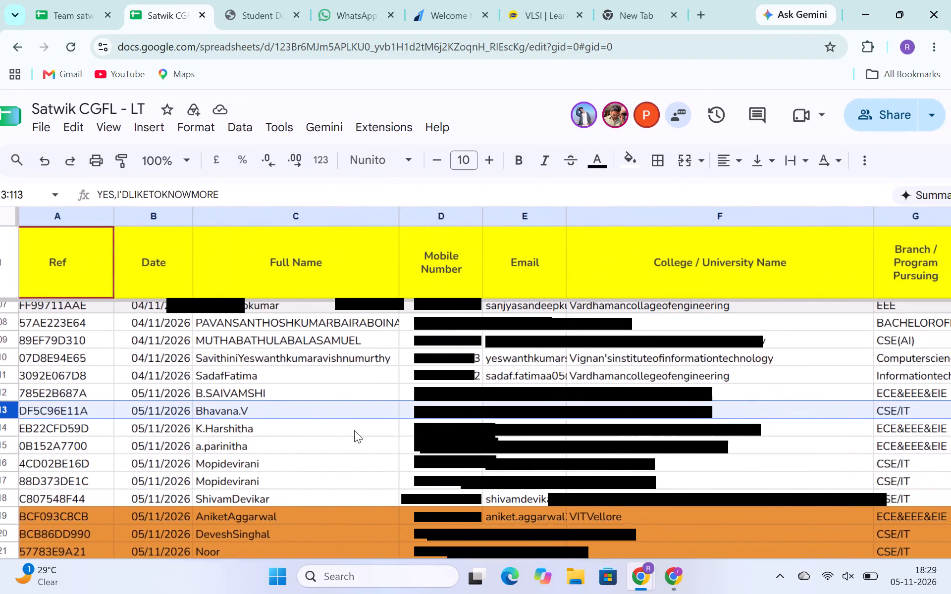
pyautogui.hscroll(-2, 354, 430)
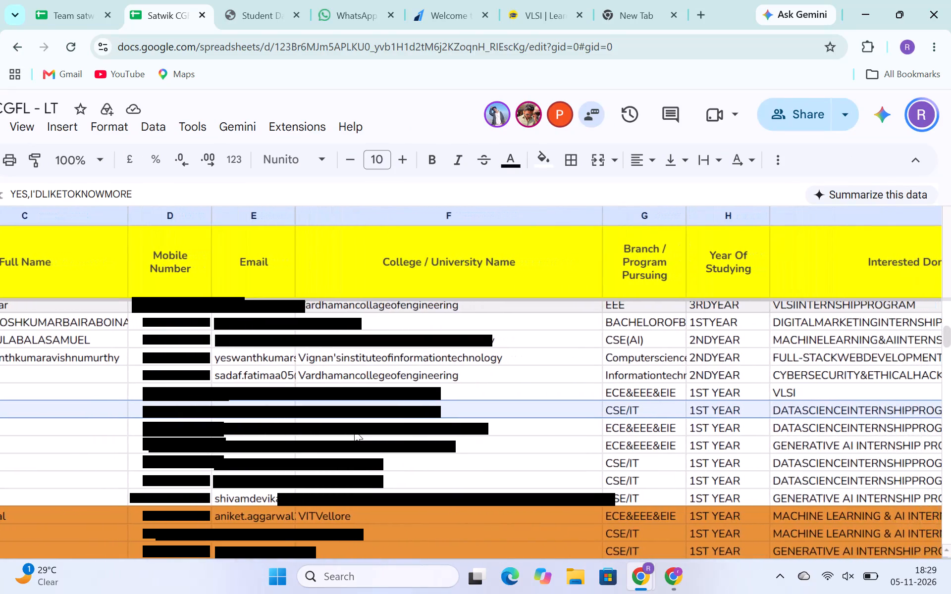
pyautogui.hscroll(-2, 354, 430)
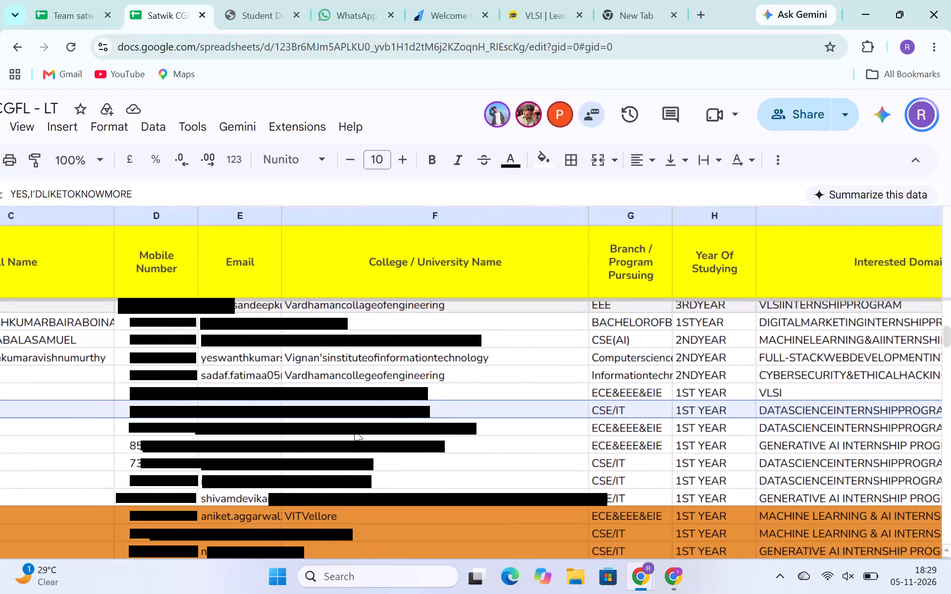
pyautogui.hscroll(-2, 354, 430)
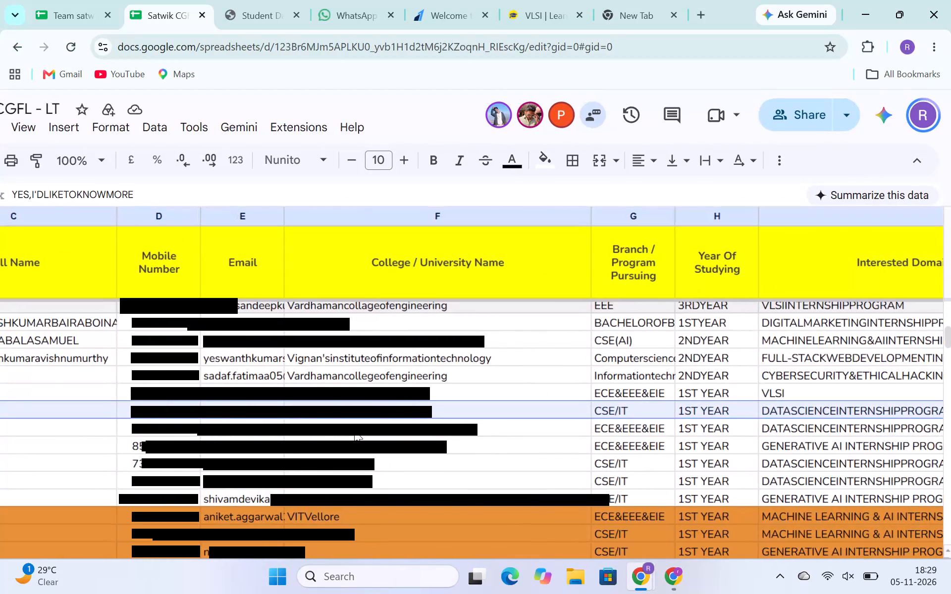
pyautogui.hscroll(-2, 354, 430)
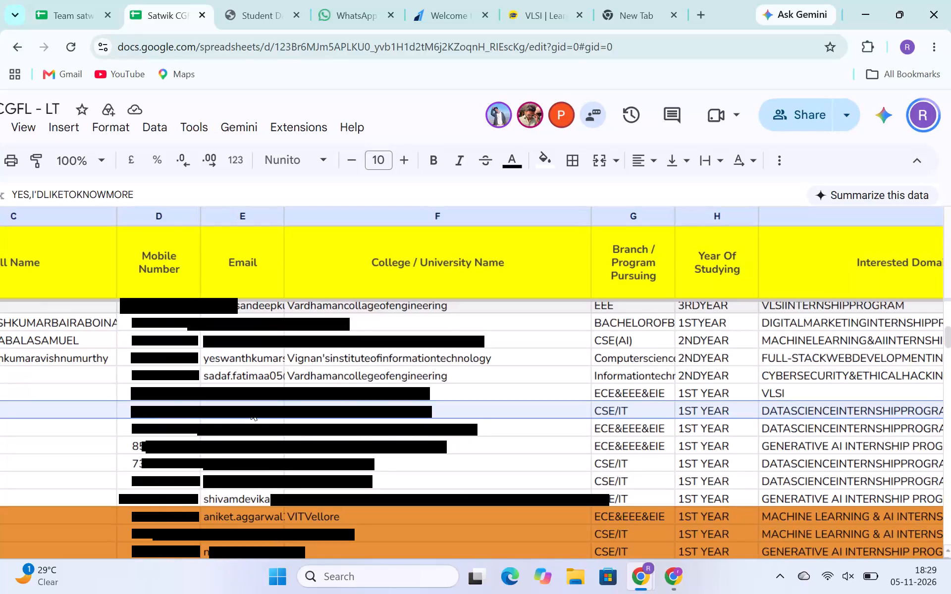
pyautogui.hscroll(5, 251, 408)
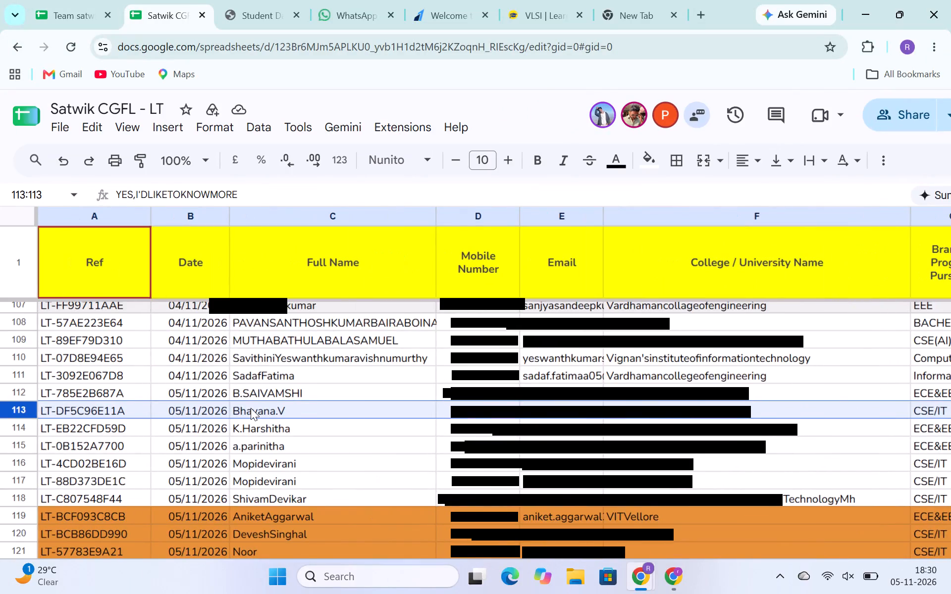
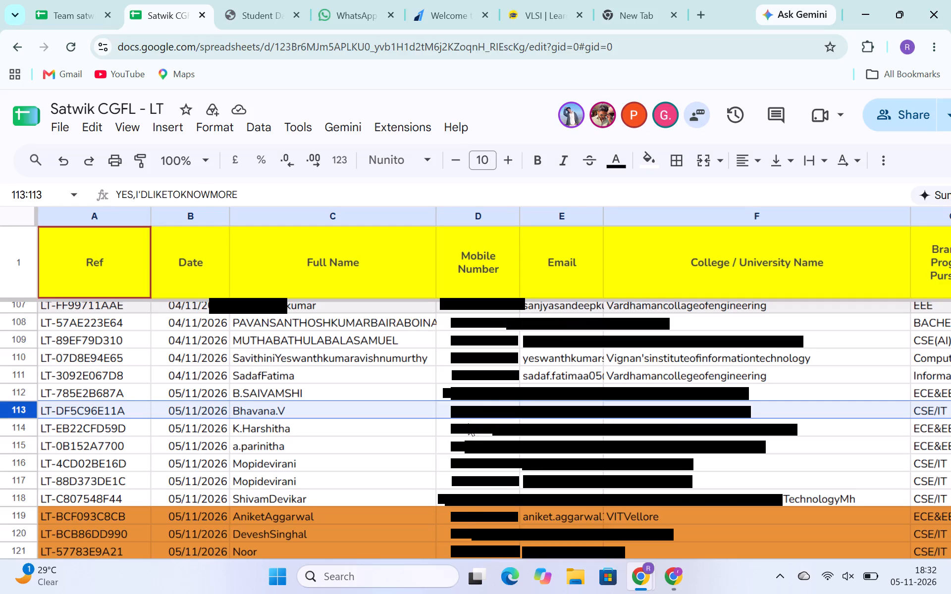
# Enter "number is busy" in the column U comment cell for the lead in row 113.
pyautogui.click(508, 415)
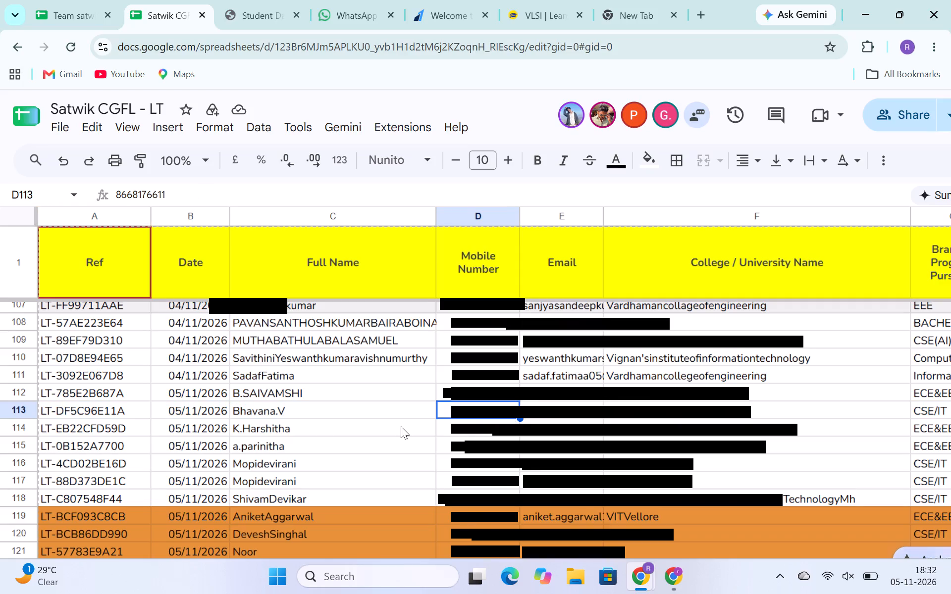
pyautogui.click(31, 416)
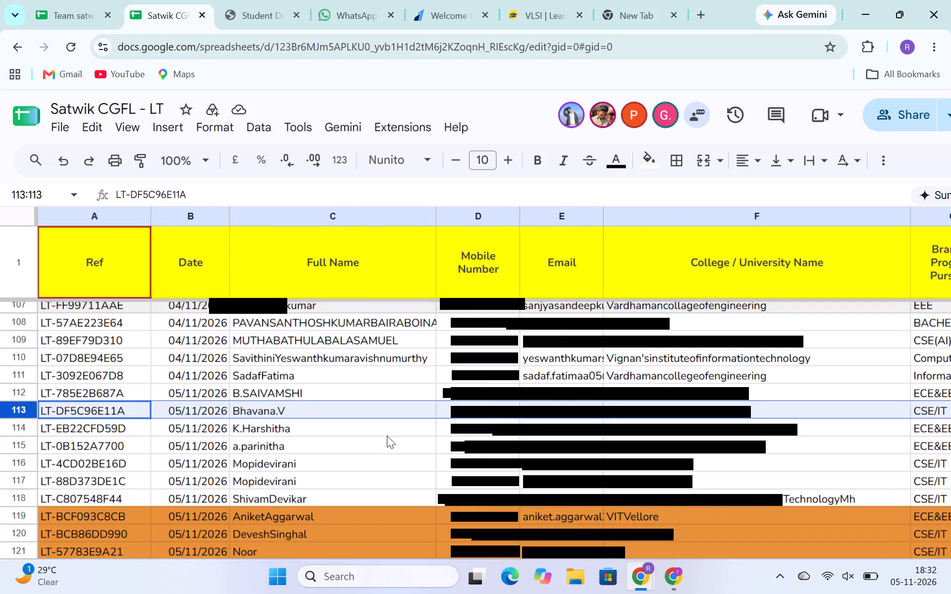
pyautogui.hscroll(-18, 387, 436)
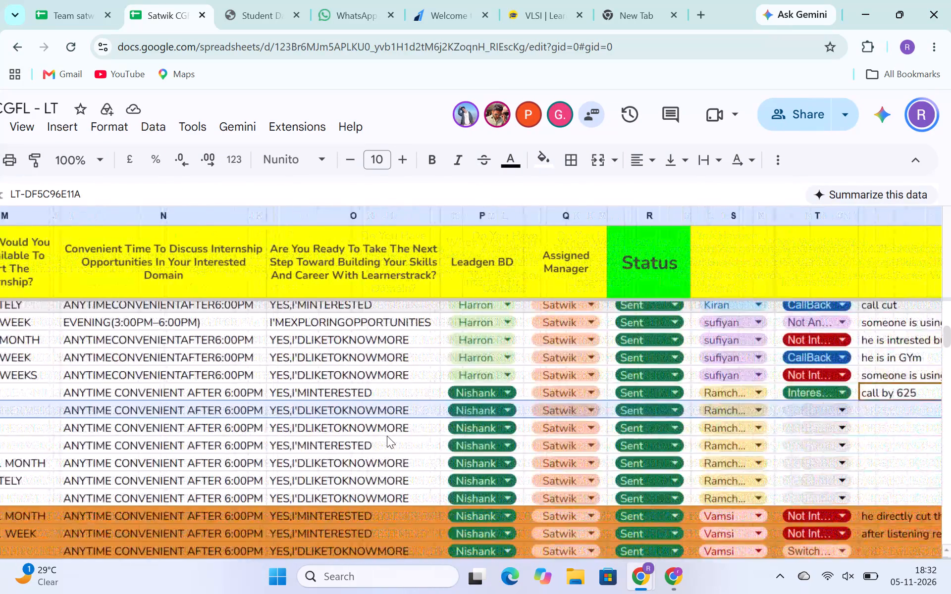
pyautogui.click(734, 418)
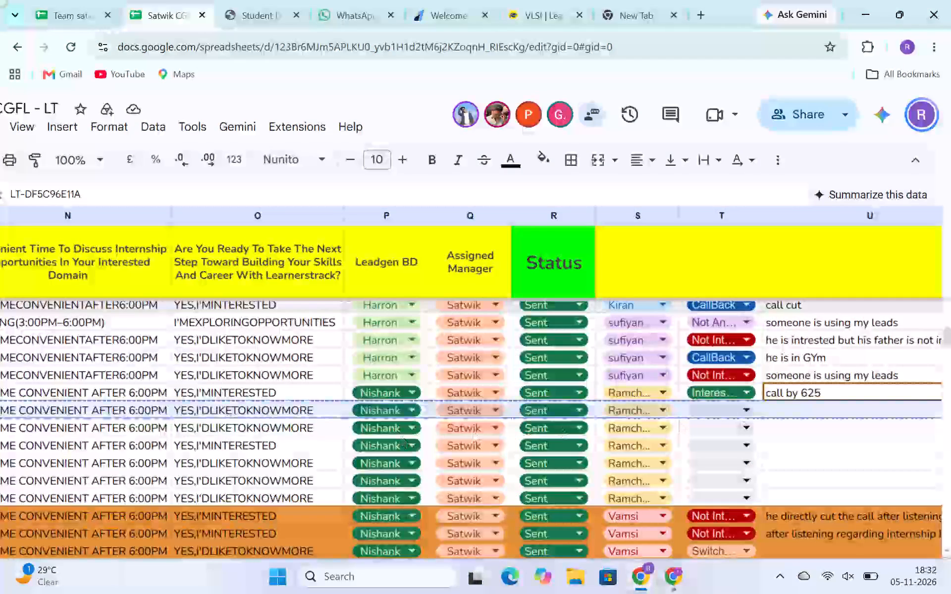
pyautogui.click(784, 410)
pyautogui.write('the')
pyautogui.press('BackSpace')
pyautogui.press('BackSpace')
pyautogui.press('BackSpace')
pyautogui.write('number is busy')
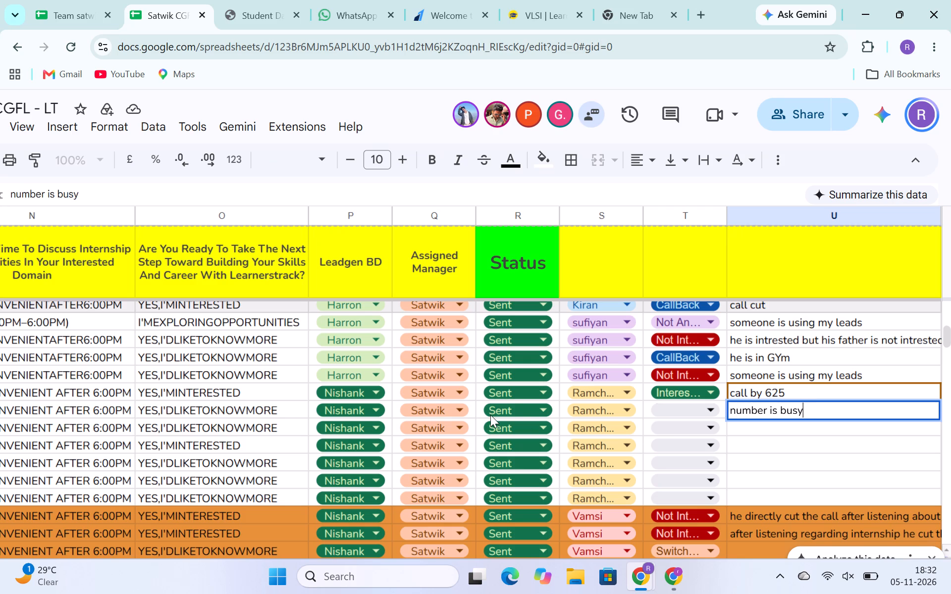
# Select row 114 and examine that lead's name, contact details and college.
pyautogui.hscroll(5, 124, 434)
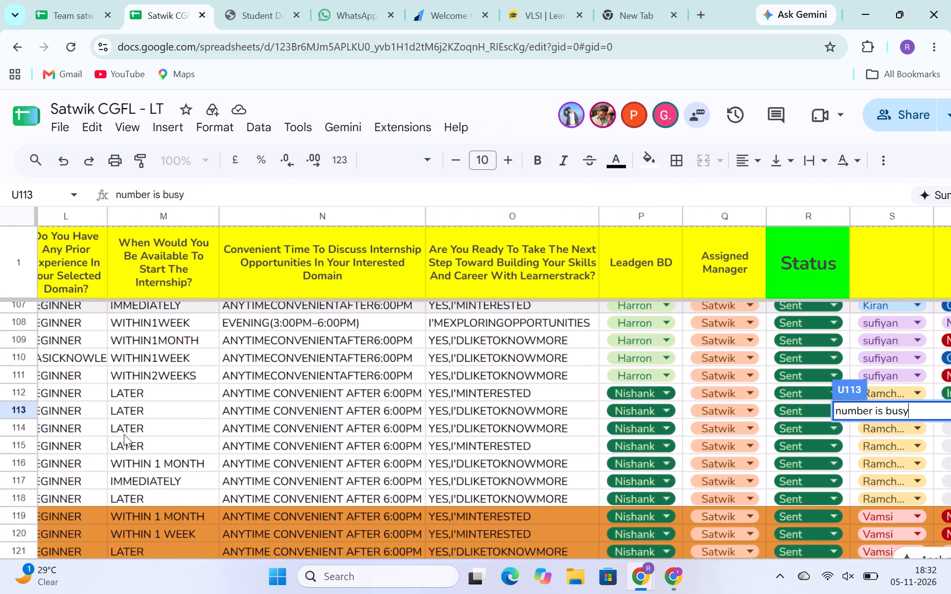
pyautogui.hscroll(1, 124, 434)
pyautogui.click(27, 422)
pyautogui.hscroll(10, 106, 438)
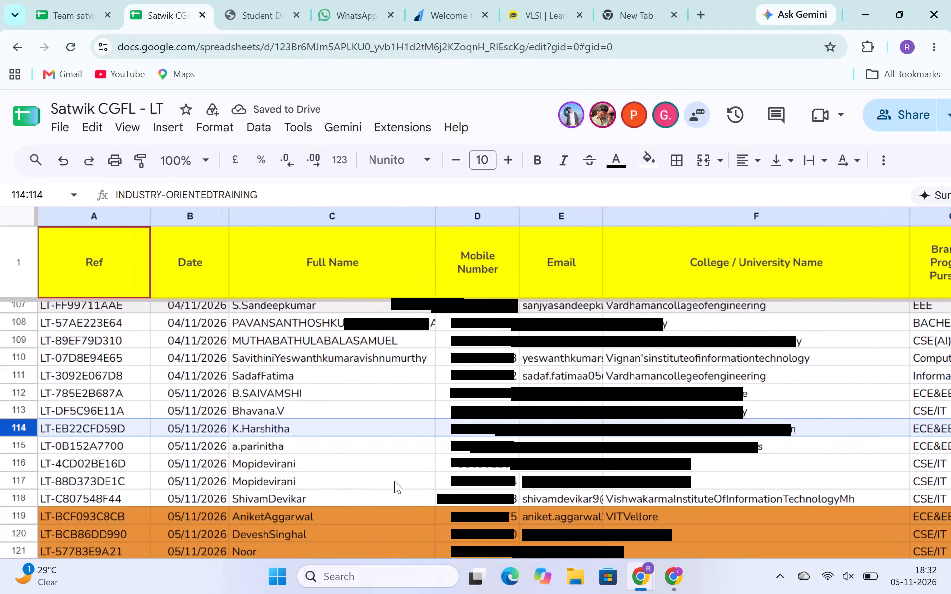
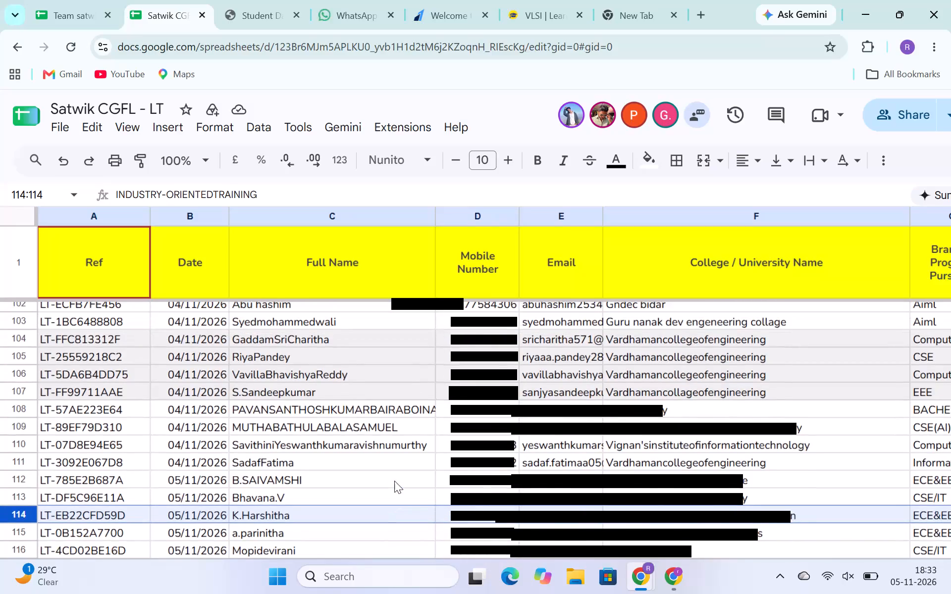
# Enter "number is busy" in the column U comment cell for the lead in row 114.
pyautogui.scroll(-5, 394, 481)
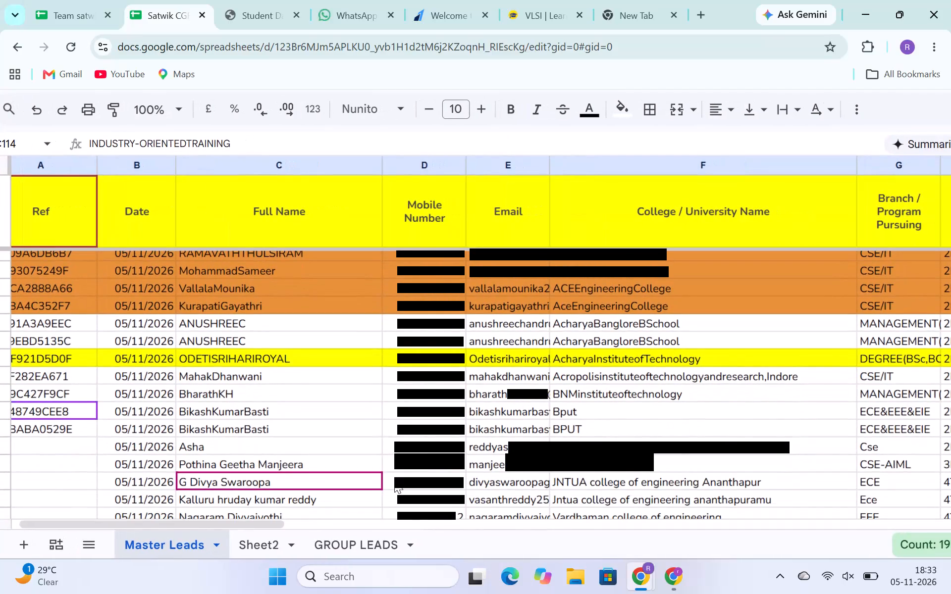
pyautogui.hscroll(-11, 394, 481)
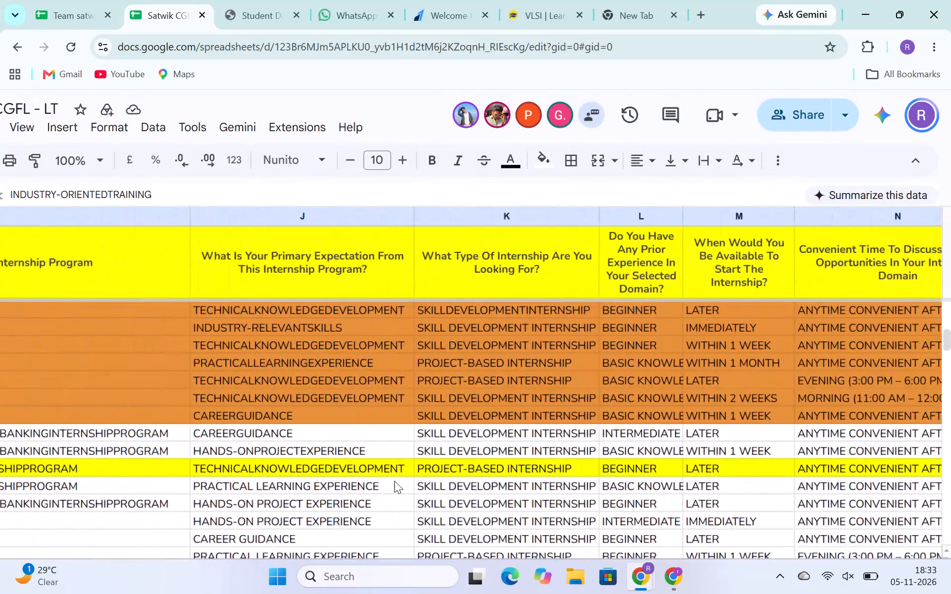
pyautogui.hscroll(-7, 394, 481)
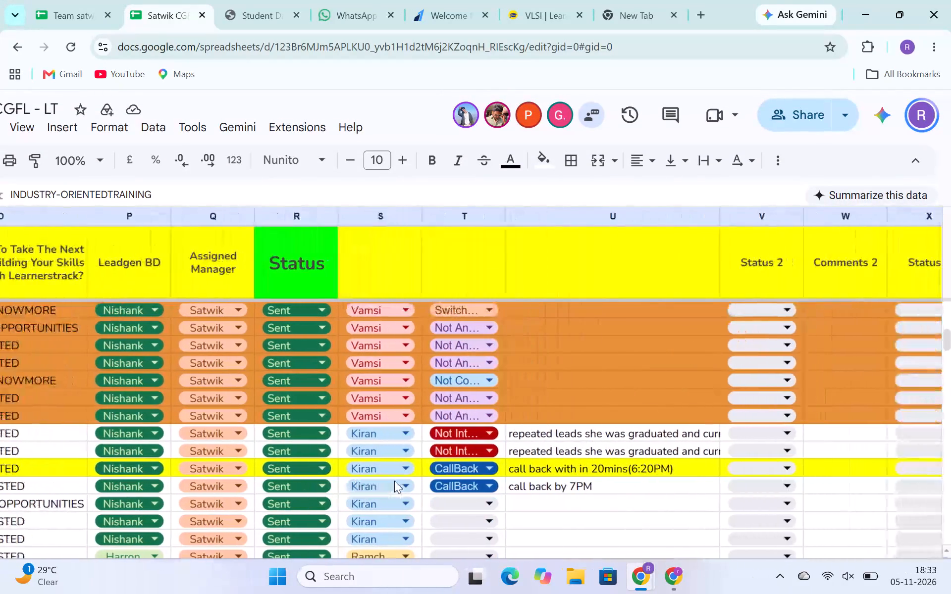
pyautogui.hscroll(4, 394, 481)
pyautogui.scroll(2, 394, 481)
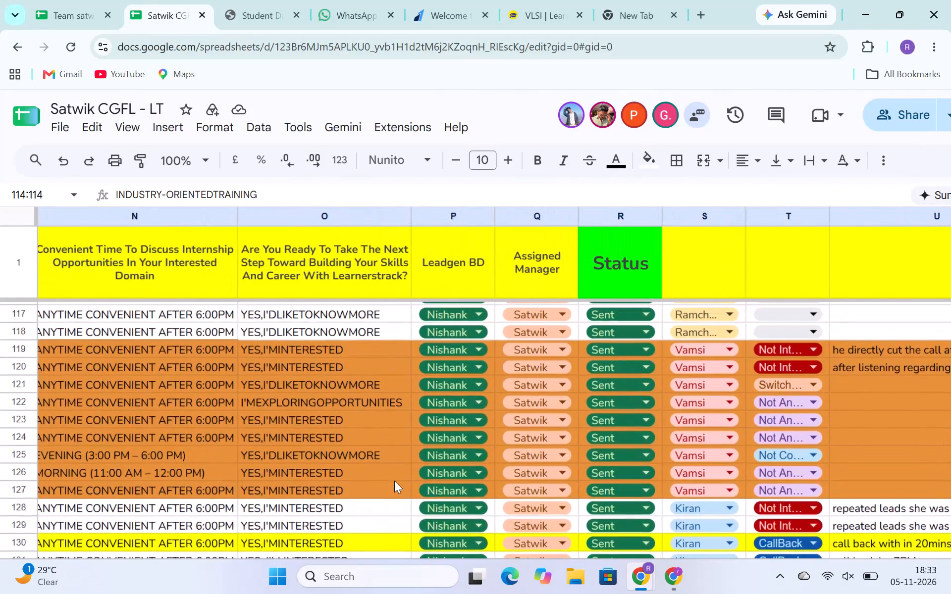
pyautogui.scroll(1, 394, 481)
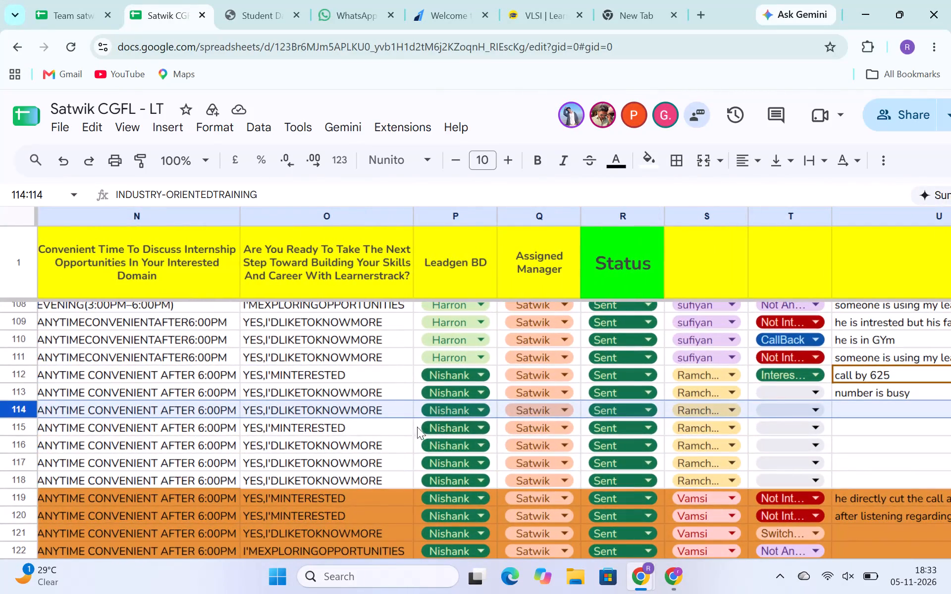
pyautogui.click(850, 410)
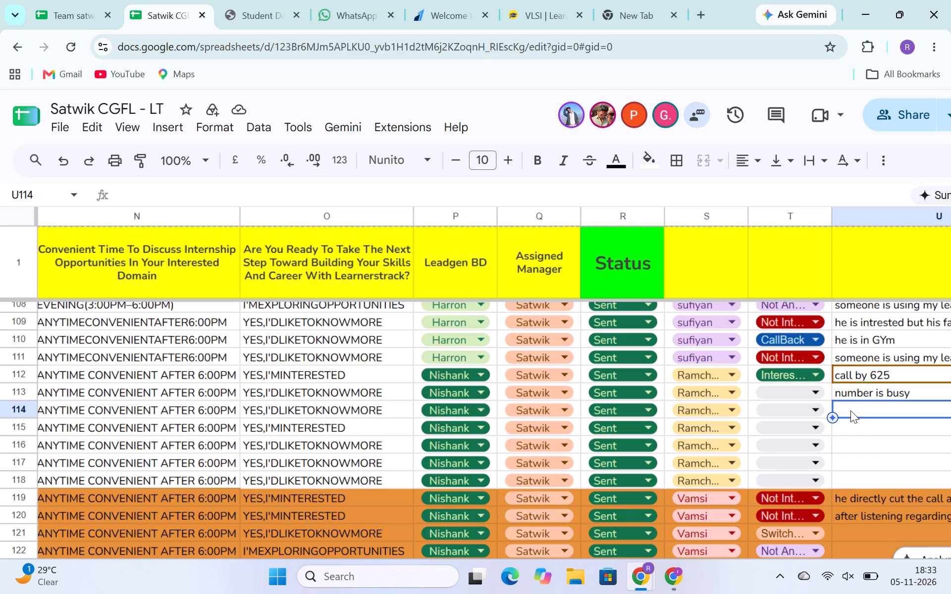
pyautogui.write('number')
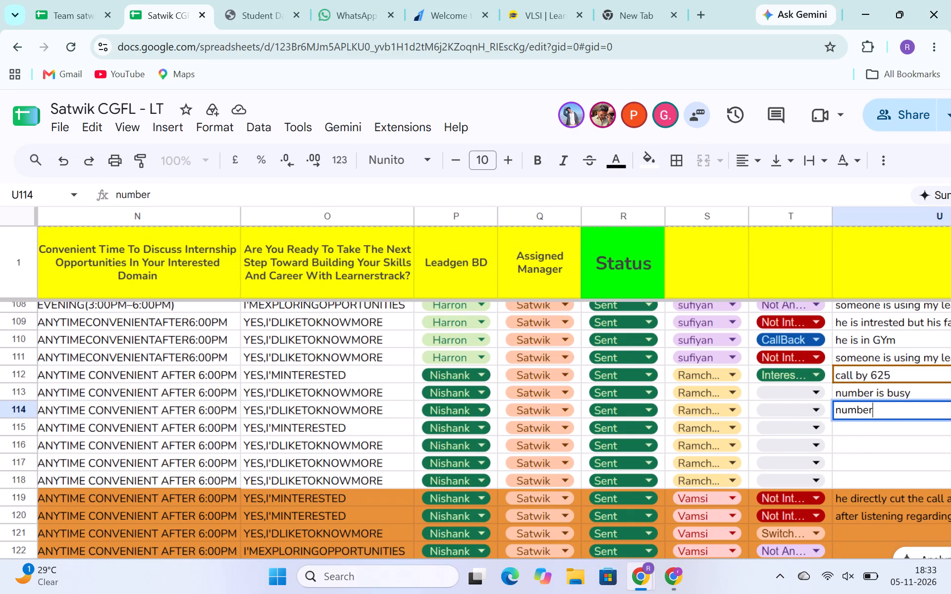
pyautogui.press('space')
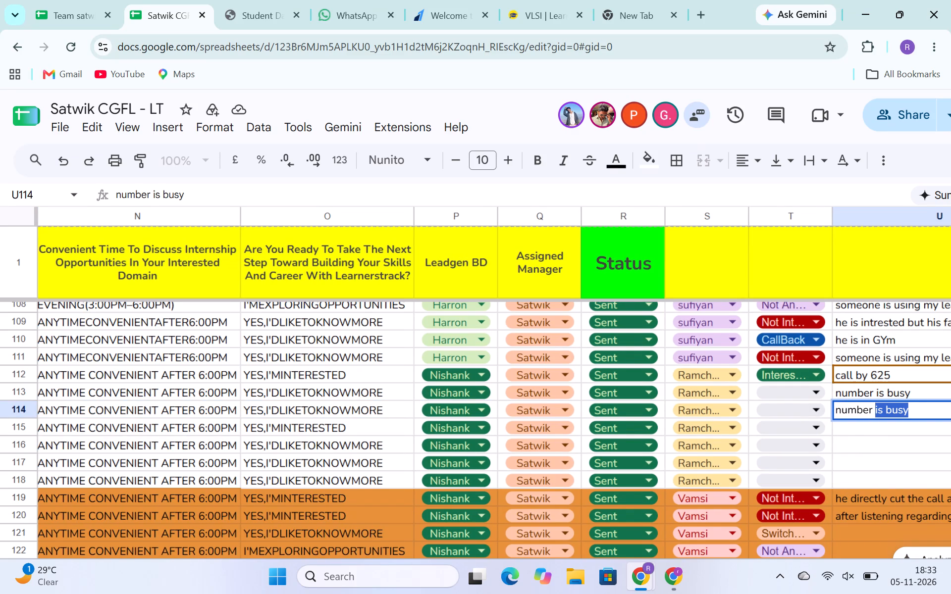
pyautogui.press('Tab')
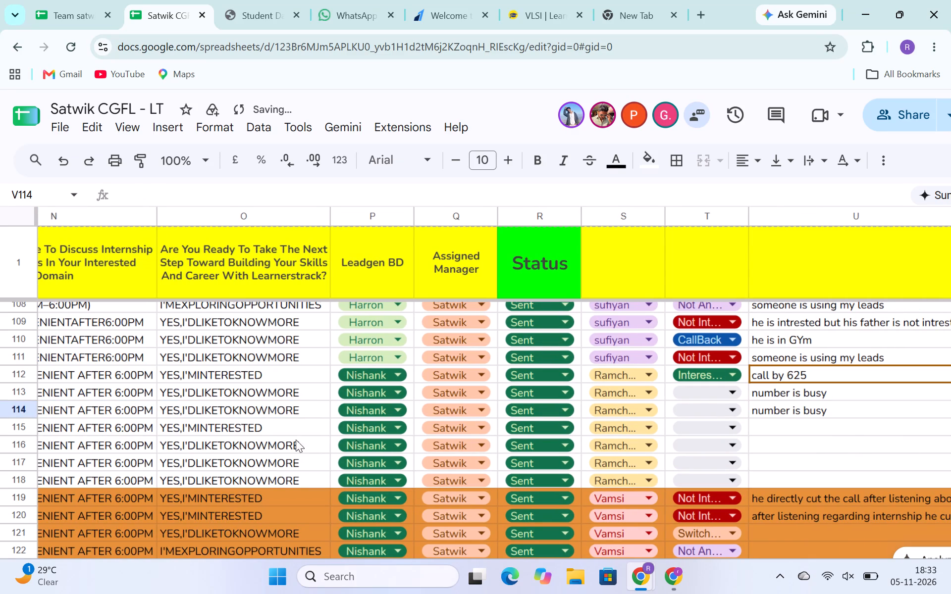
# Select row 115 and examine that lead's name, contact details and college.
pyautogui.click(16, 425)
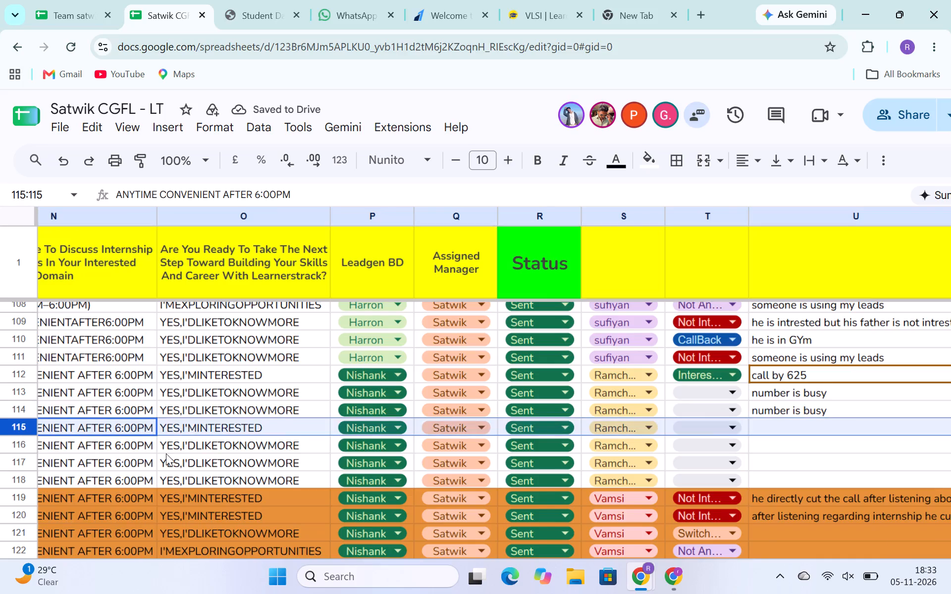
pyautogui.hscroll(13, 166, 453)
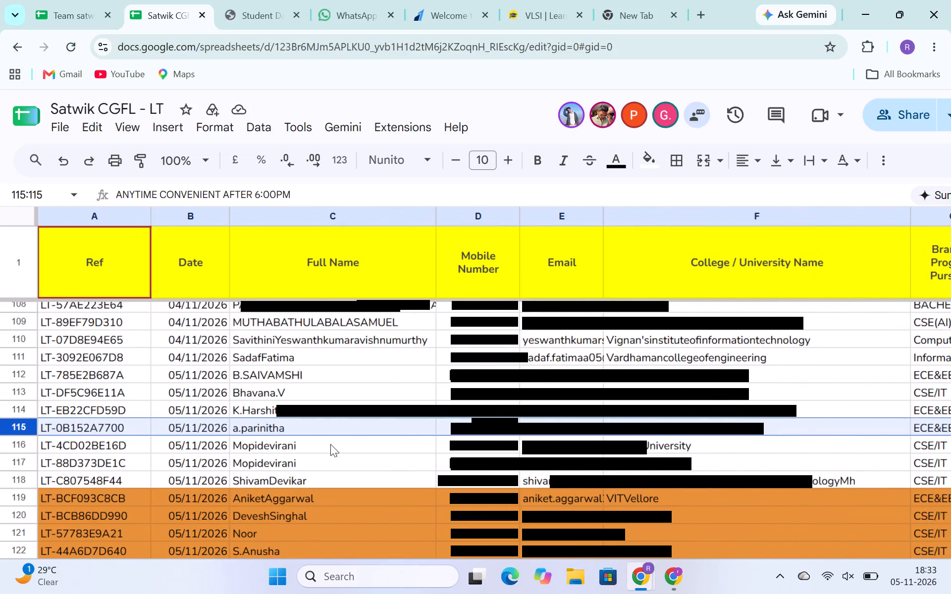
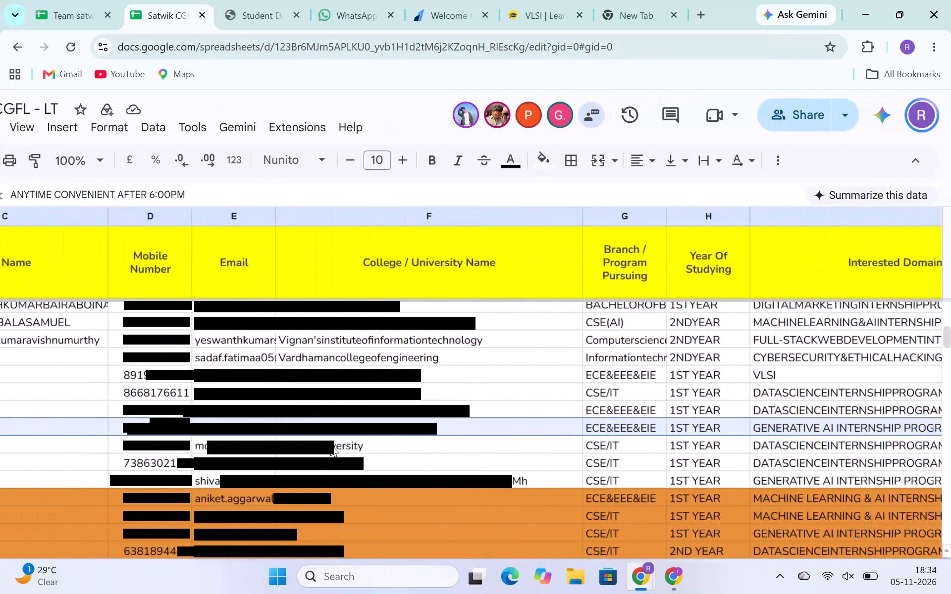
# Enter "number is busy" in the column U comment cell for the lead in row 115.
pyautogui.hscroll(-5, 330, 444)
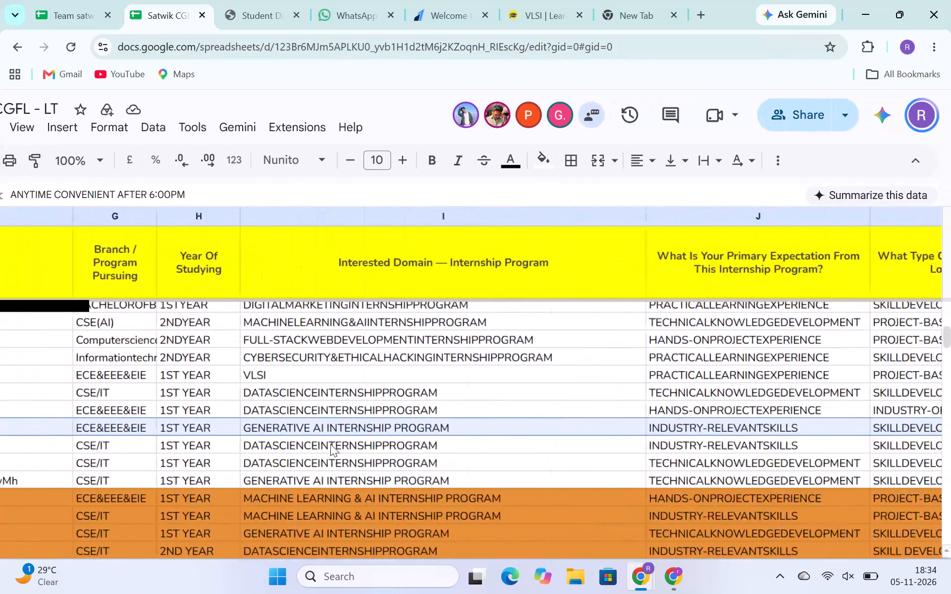
pyautogui.hscroll(-13, 330, 444)
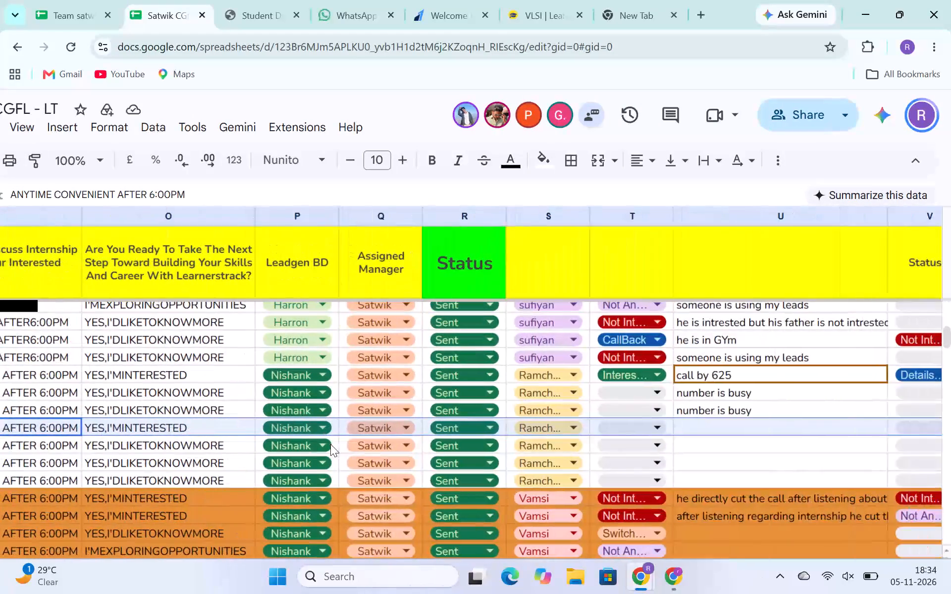
pyautogui.click(699, 435)
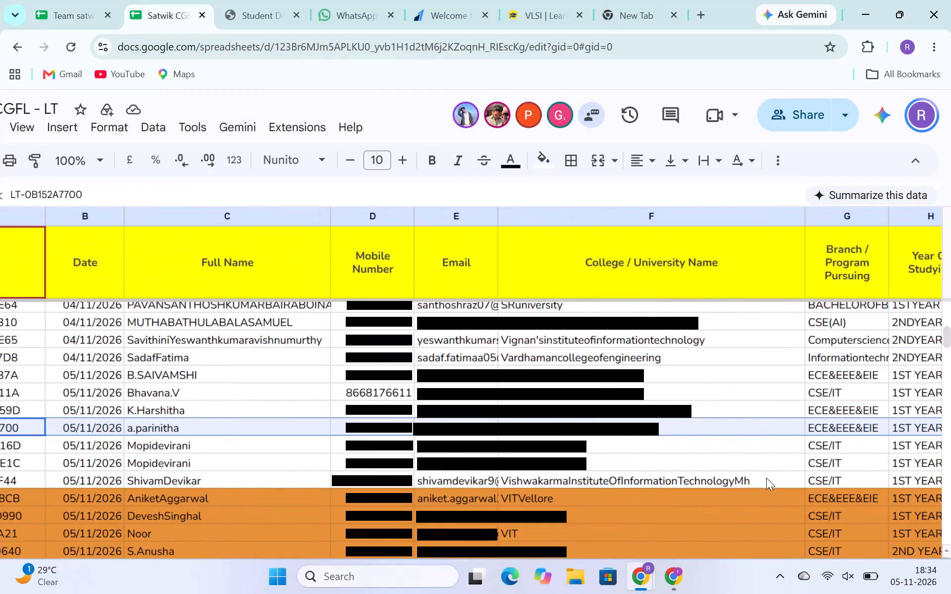
pyautogui.hscroll(-13, 764, 478)
pyautogui.hscroll(-4, 926, 483)
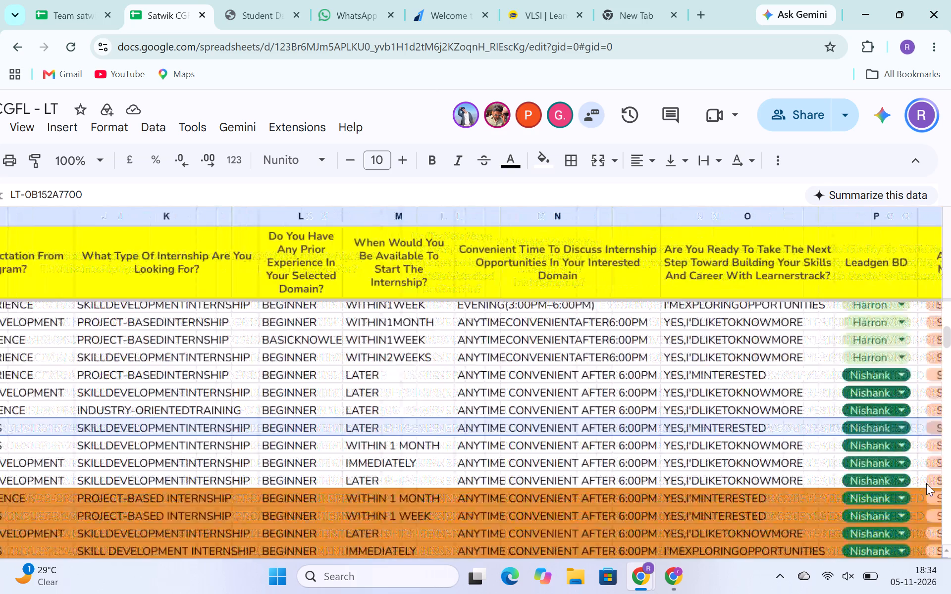
pyautogui.hscroll(-1, 926, 483)
pyautogui.hscroll(-5, 948, 403)
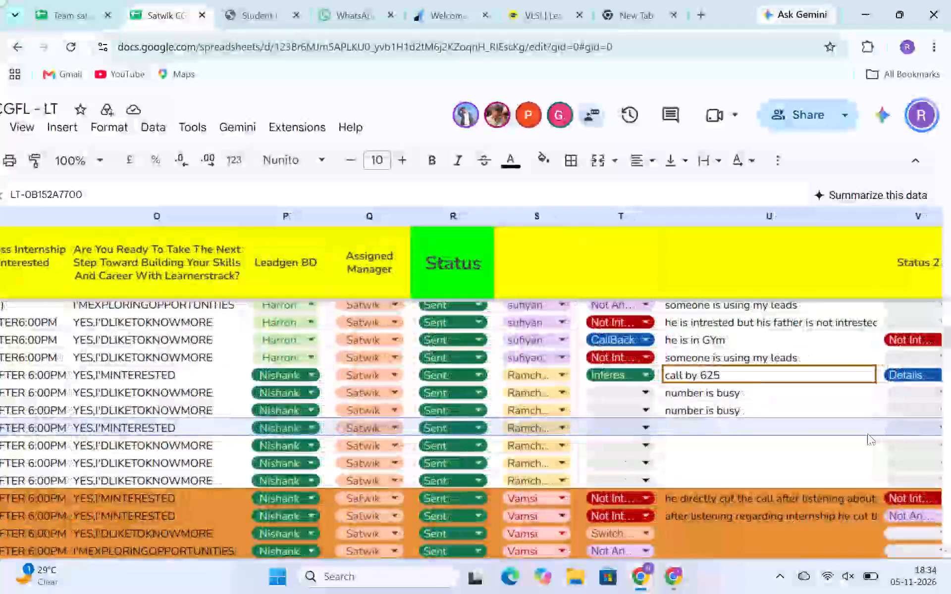
pyautogui.click(808, 471)
pyautogui.click(687, 430)
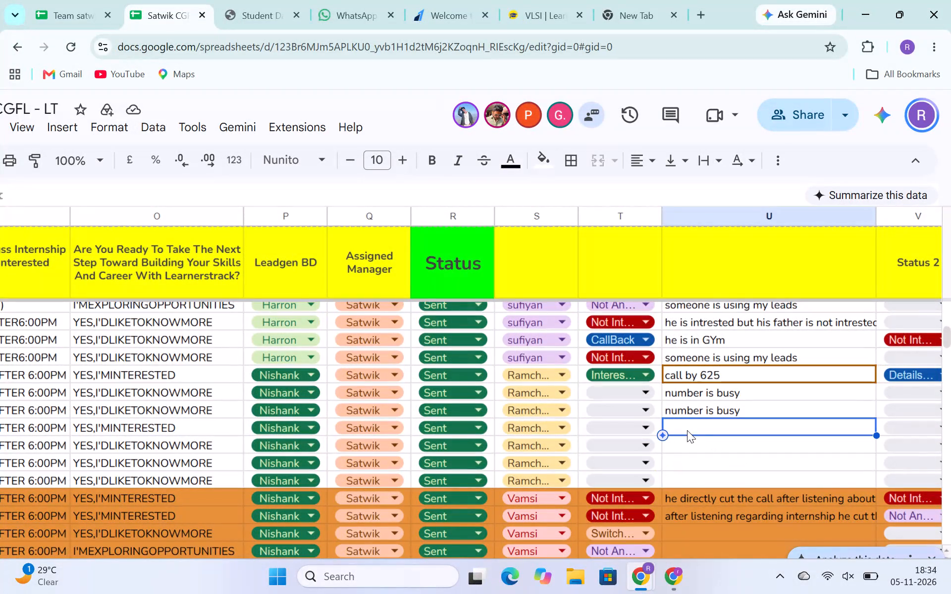
pyautogui.write('nu')
pyautogui.press('Tab')
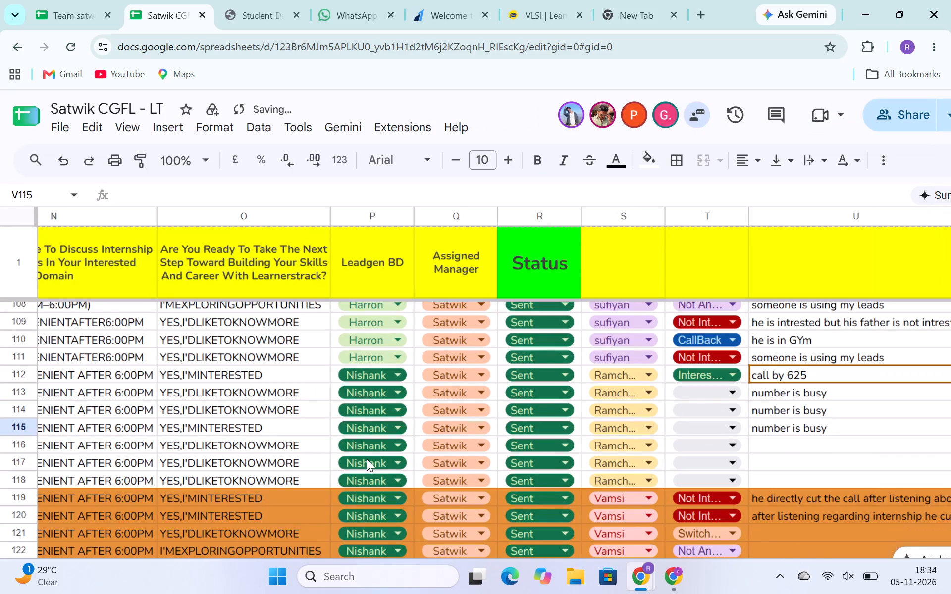
# Select row 116 and examine that lead's name, contact details and college.
pyautogui.click(25, 443)
pyautogui.hscroll(19, 217, 499)
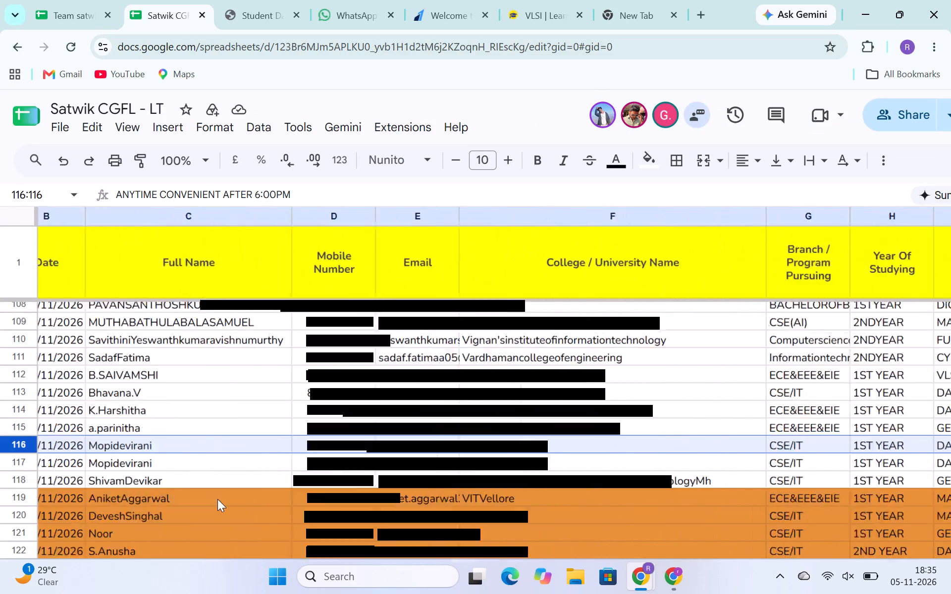
pyautogui.hscroll(4, 217, 499)
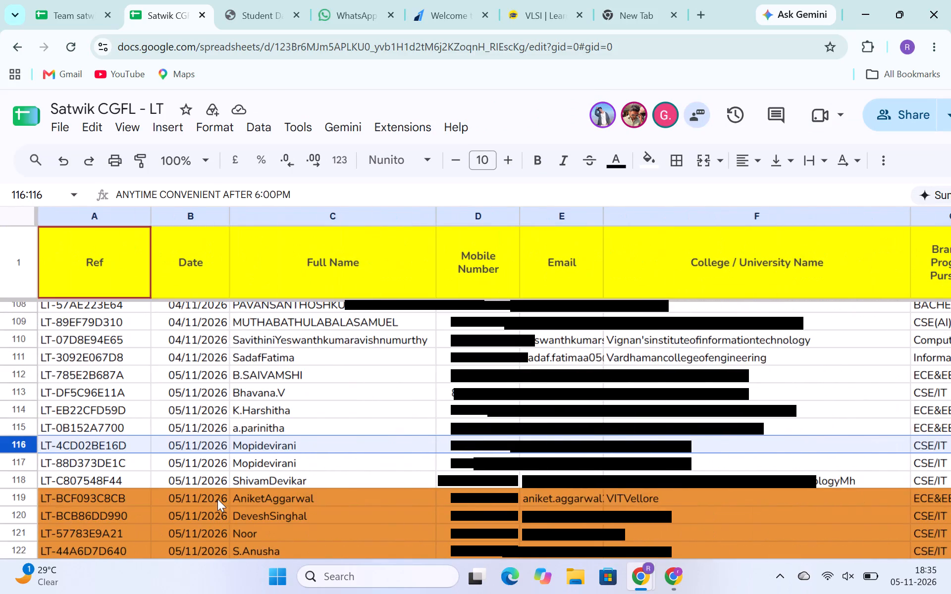
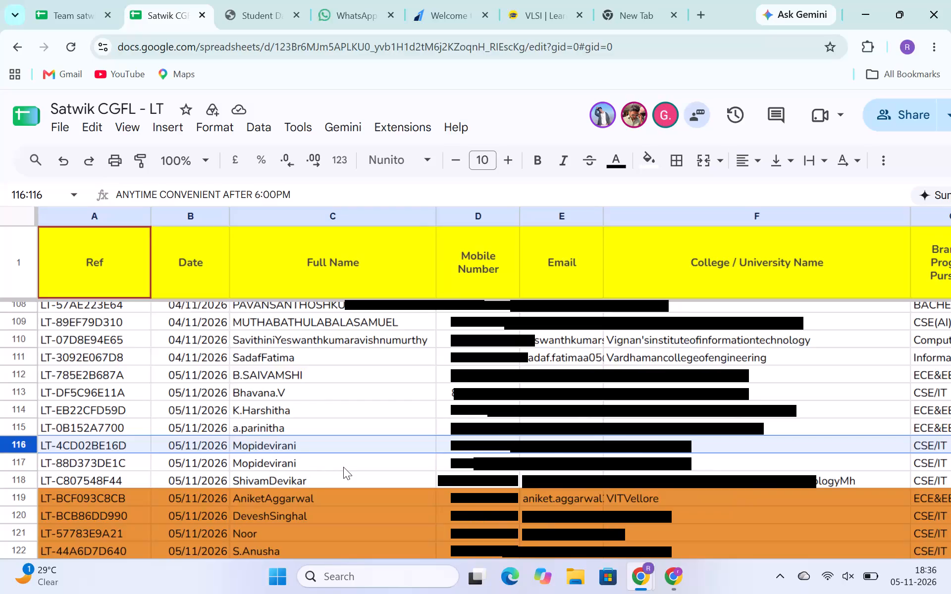
# Compare the two same-named leads in rows 116 and 117.
pyautogui.click(343, 467)
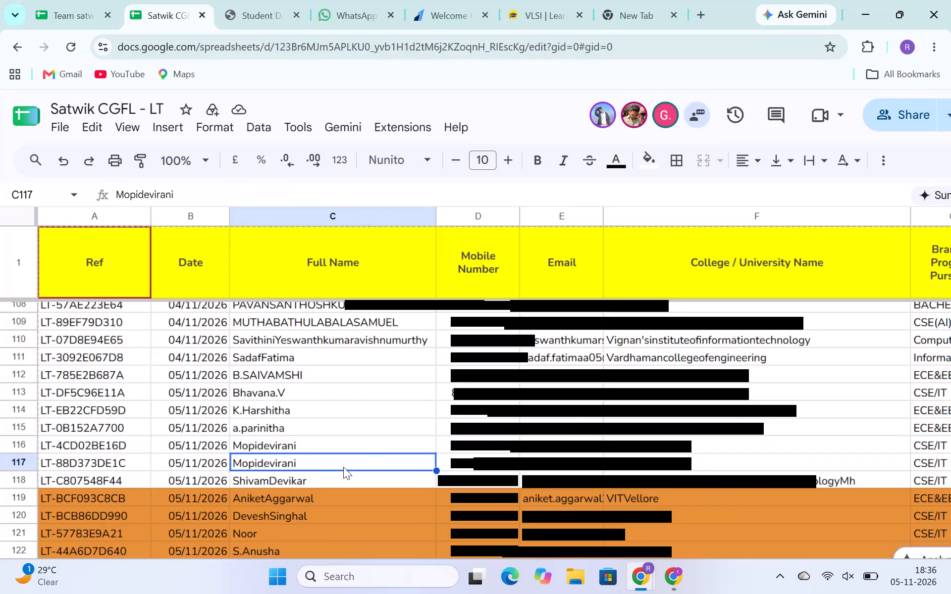
pyautogui.click(396, 439)
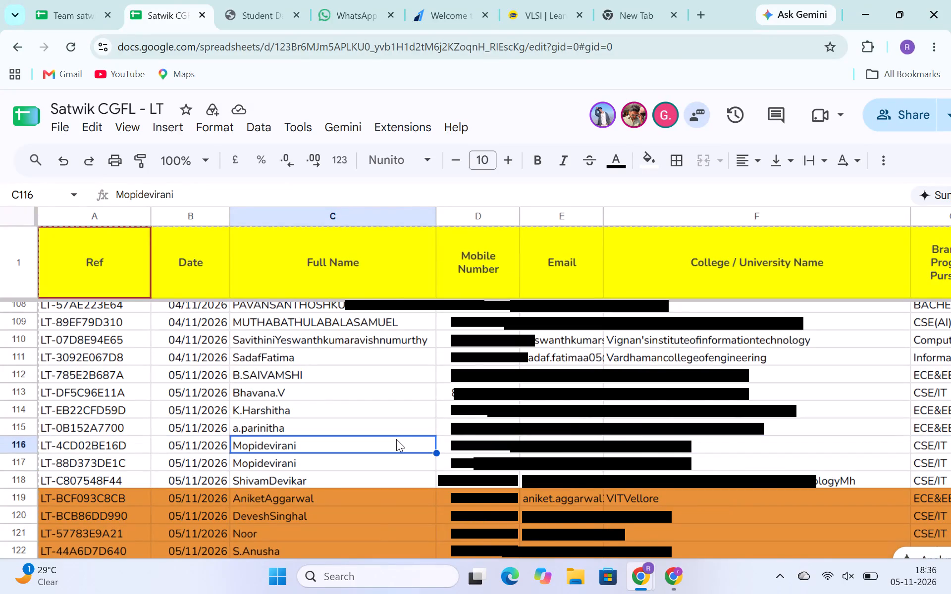
pyautogui.click(25, 441)
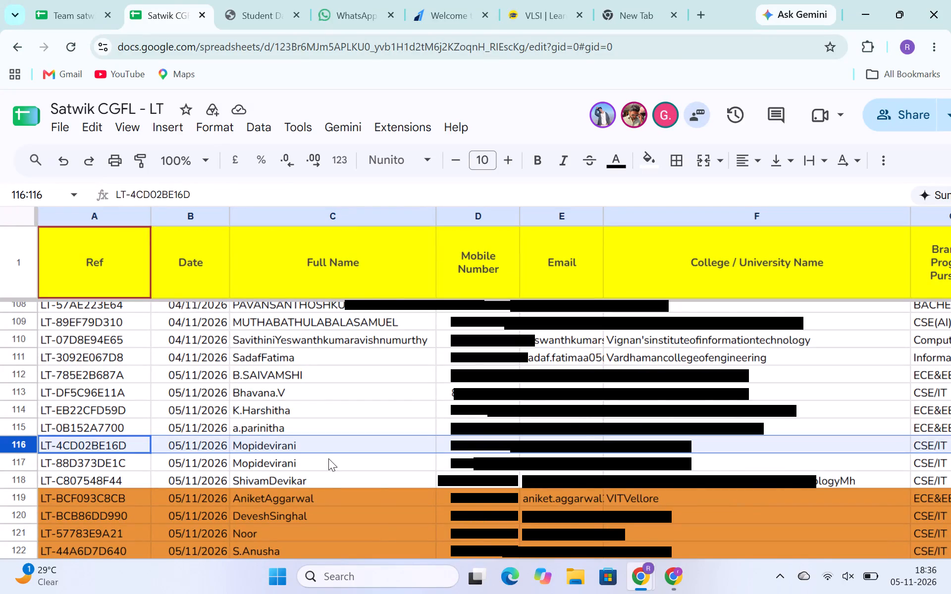
pyautogui.click(328, 458)
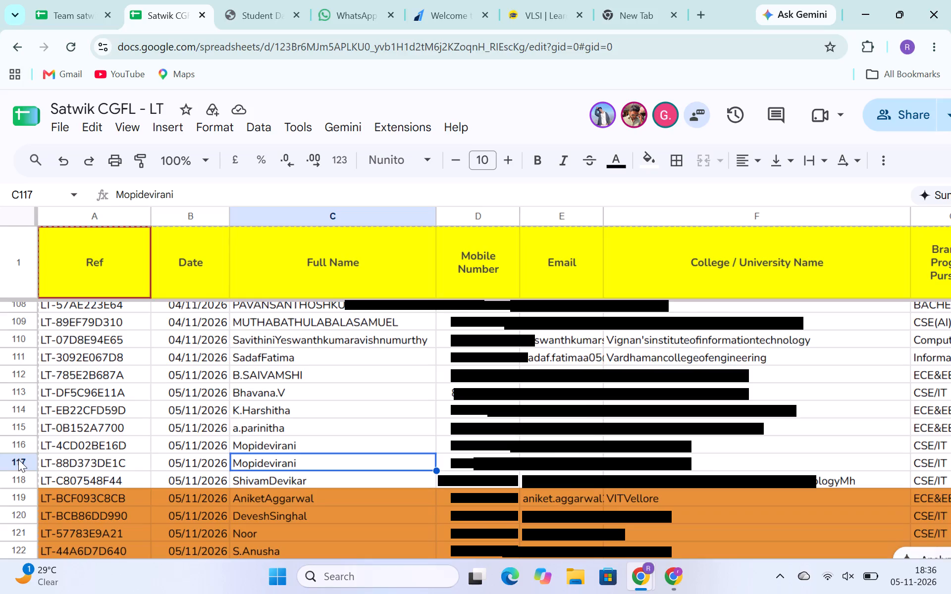
pyautogui.click(18, 459)
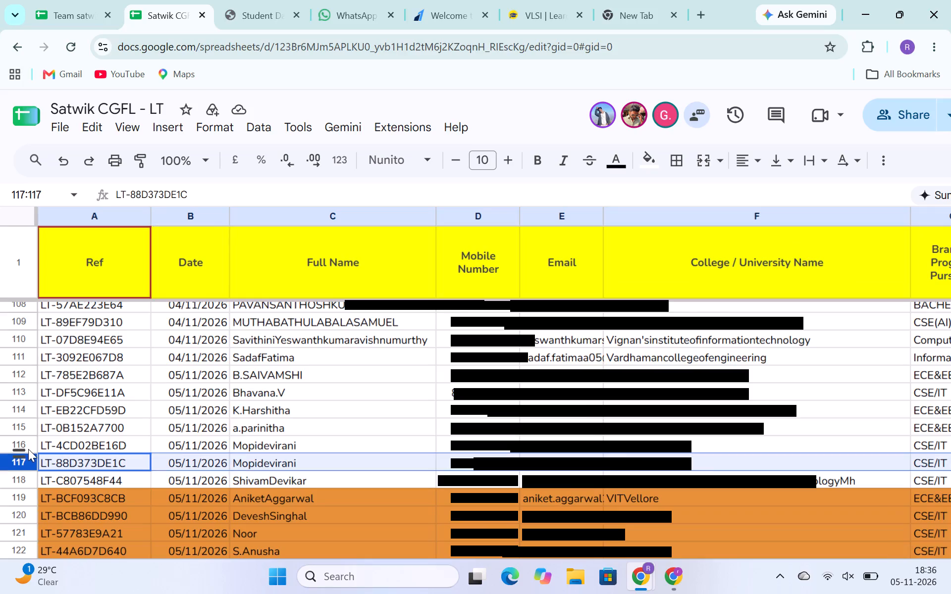
# Enter a comment starting "her mother lifted" in the column U comment cell for the lead in row 116.
pyautogui.click(29, 446)
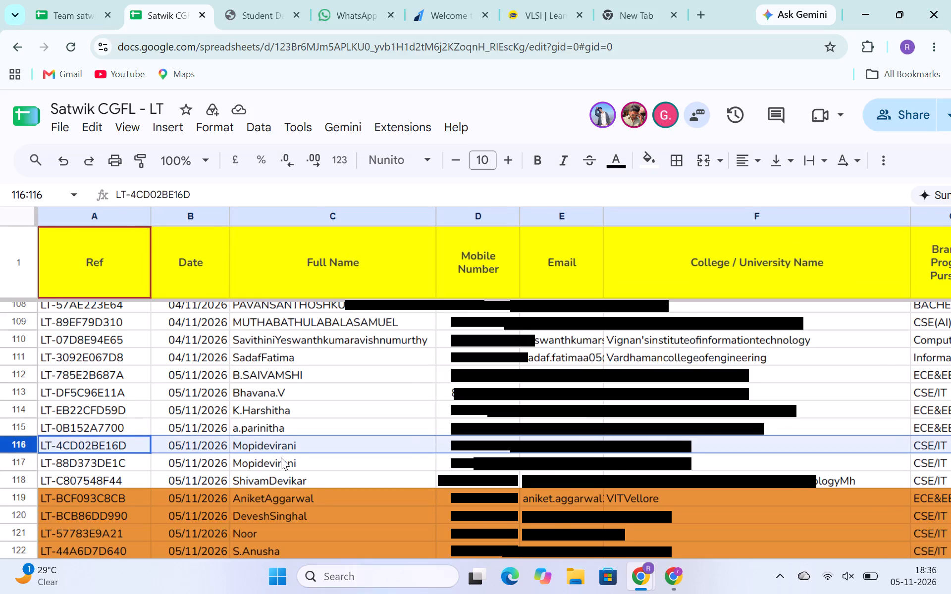
pyautogui.hscroll(-4, 281, 457)
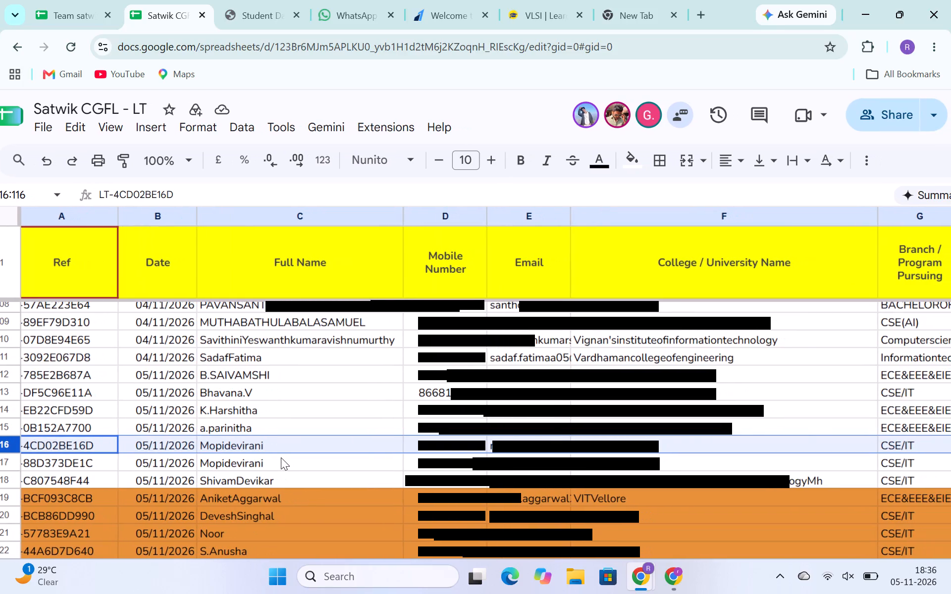
pyautogui.hscroll(-3, 281, 457)
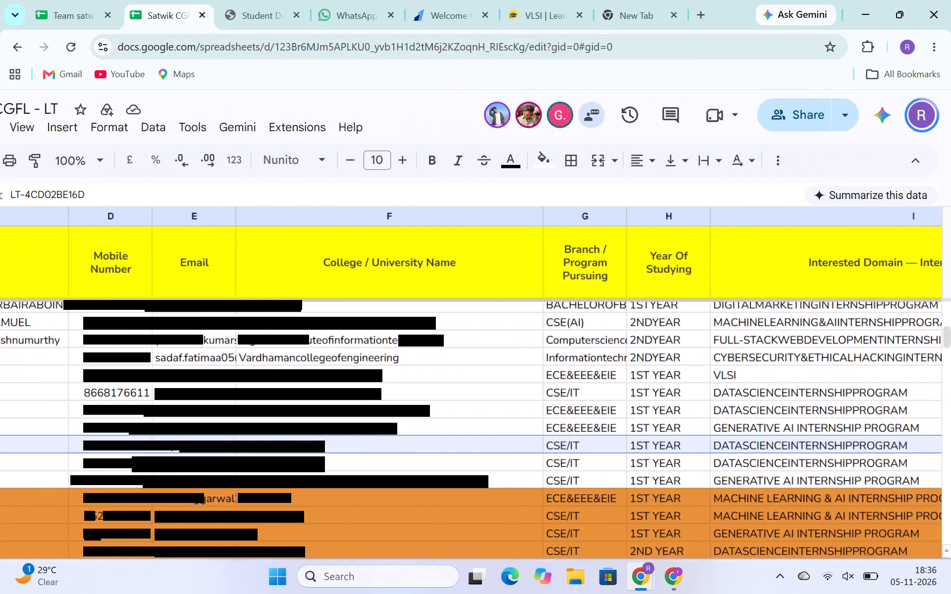
pyautogui.hscroll(-7, 281, 457)
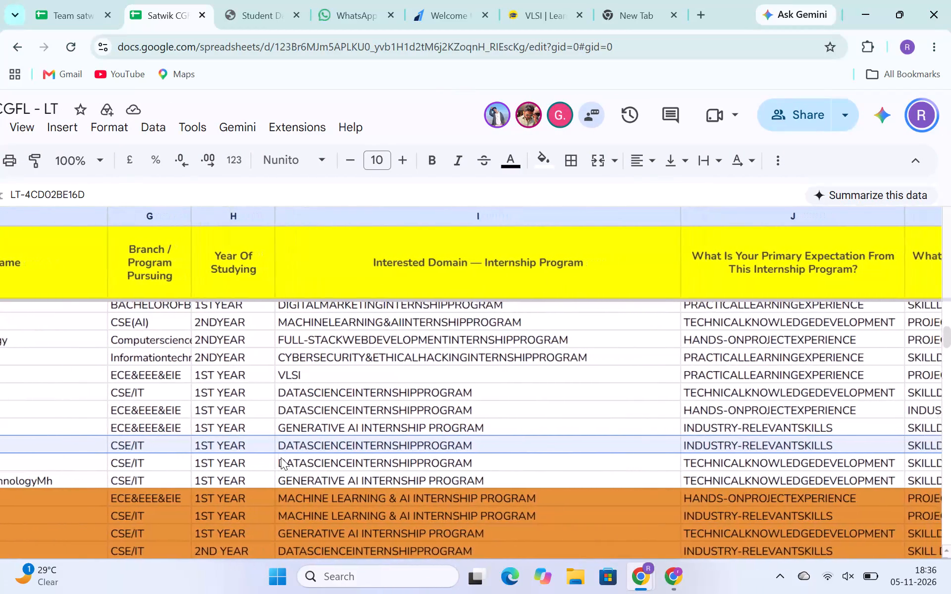
pyautogui.hscroll(-11, 281, 457)
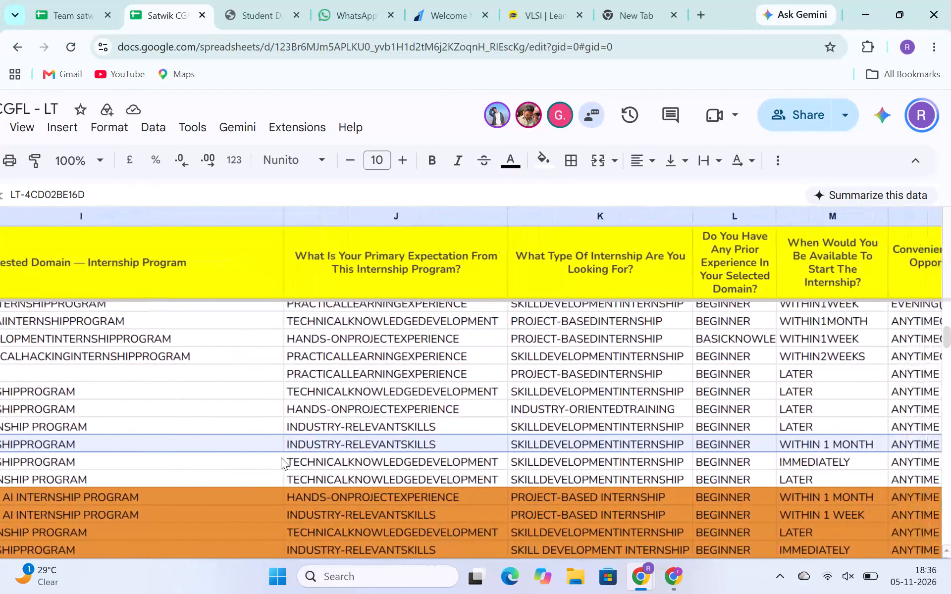
pyautogui.hscroll(-7, 281, 457)
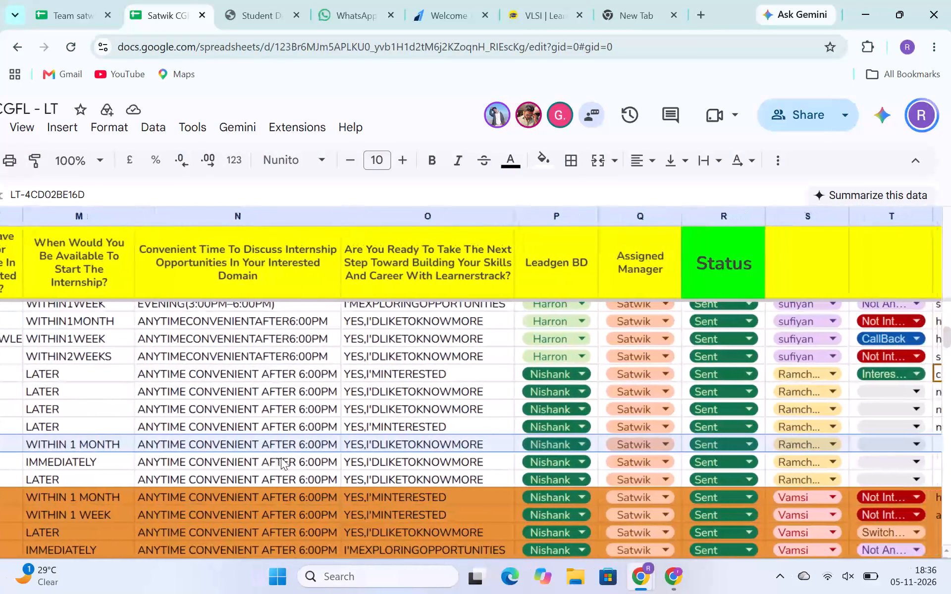
pyautogui.hscroll(-5, 281, 457)
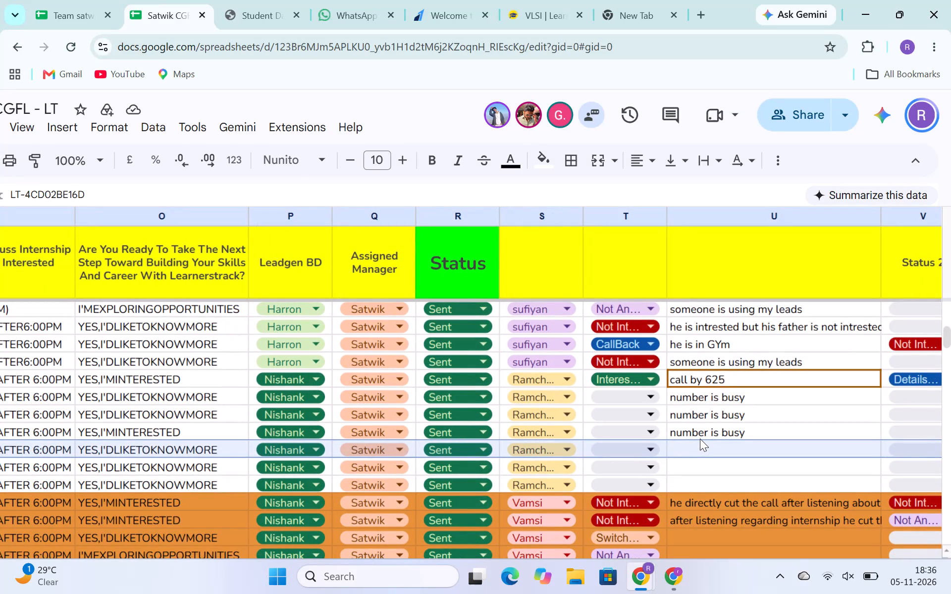
pyautogui.click(719, 447)
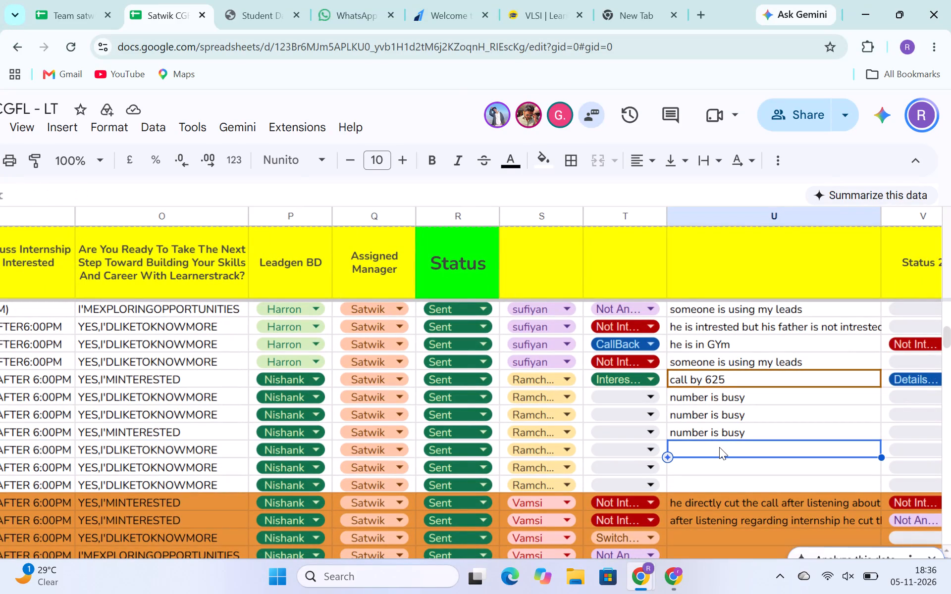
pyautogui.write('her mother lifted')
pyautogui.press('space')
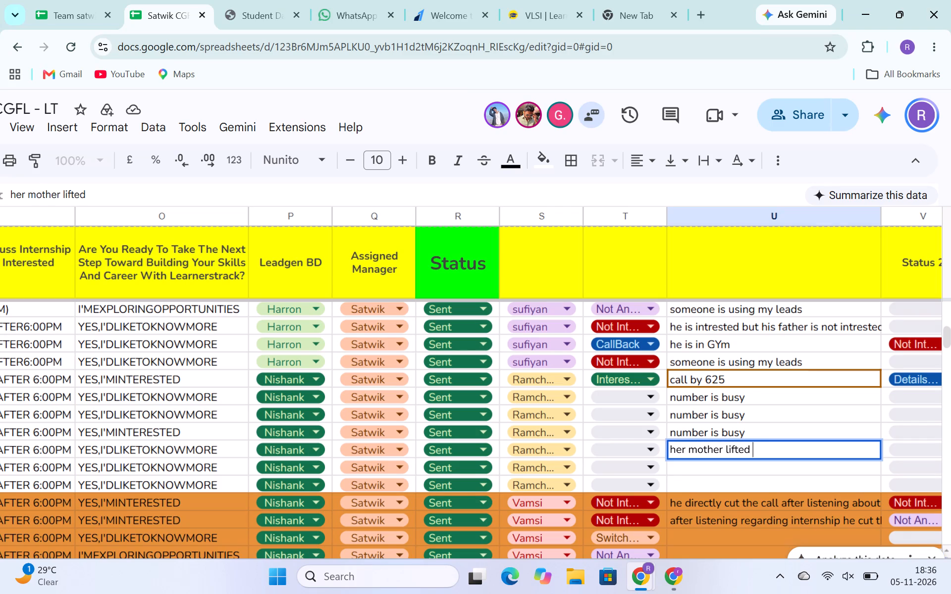
# Complete the row 116 lead's column U comment with "the call" so it reads "her mother lifted the call".
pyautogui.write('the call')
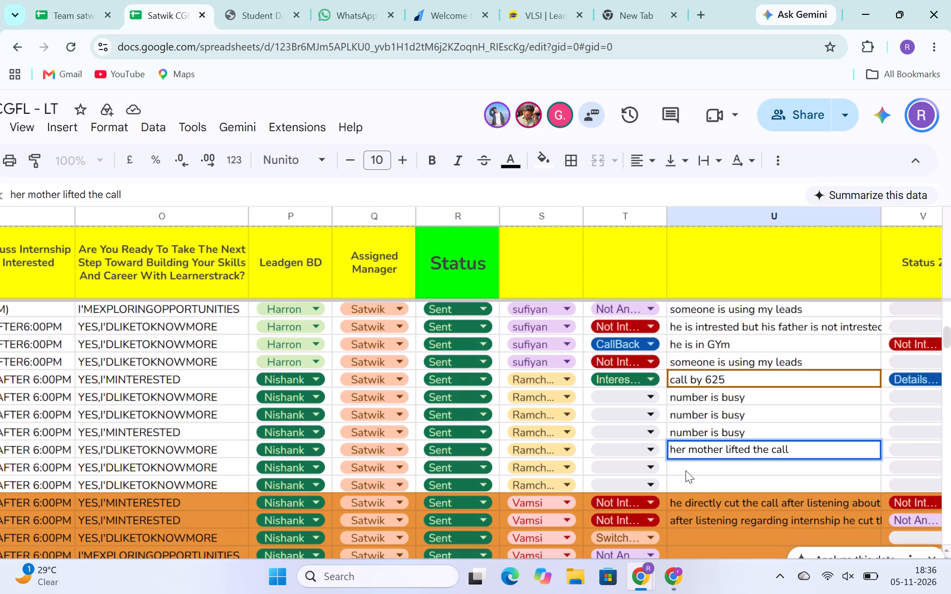
# Enter "same number repeated" in the column U comment cell for the lead in row 117.
pyautogui.click(686, 470)
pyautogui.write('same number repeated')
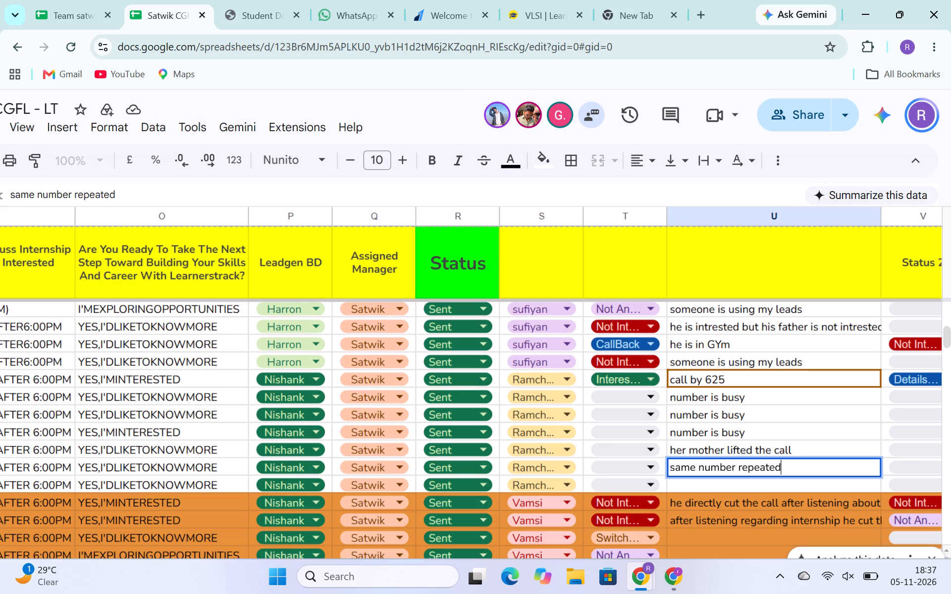
pyautogui.click(714, 486)
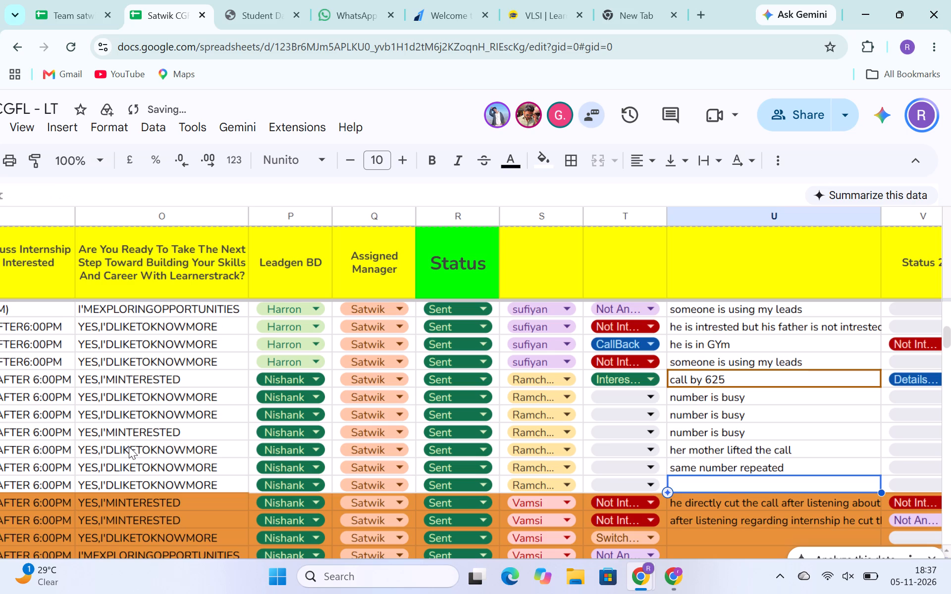
# Select row 118 and examine that lead's name, contact details and college alongside the rows above.
pyautogui.hscroll(6, 35, 480)
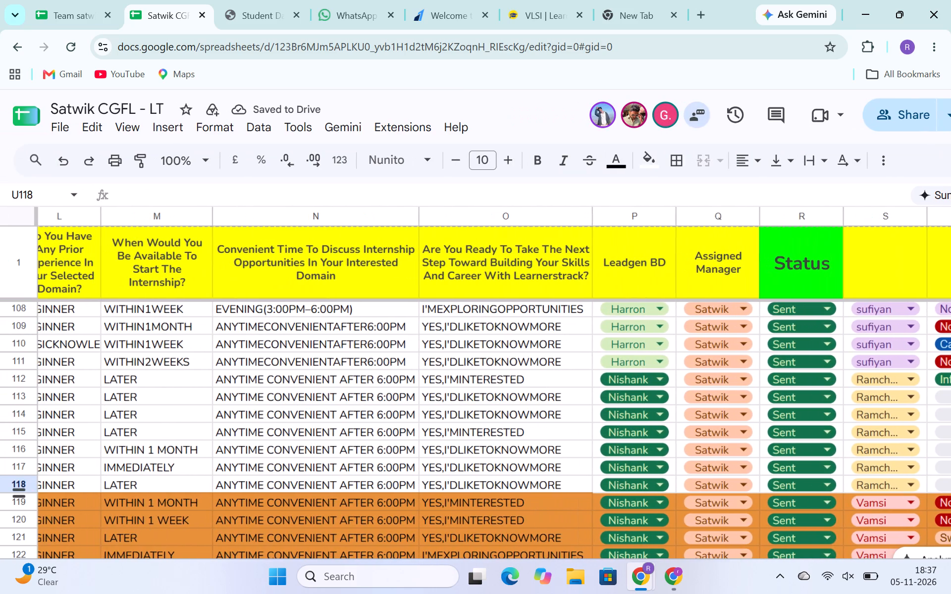
pyautogui.click(27, 485)
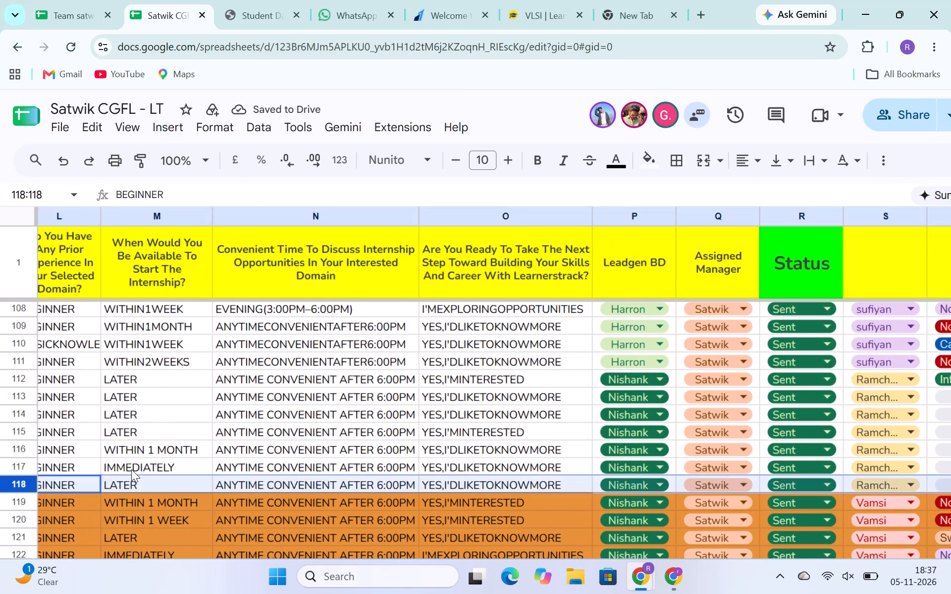
pyautogui.hscroll(13, 188, 468)
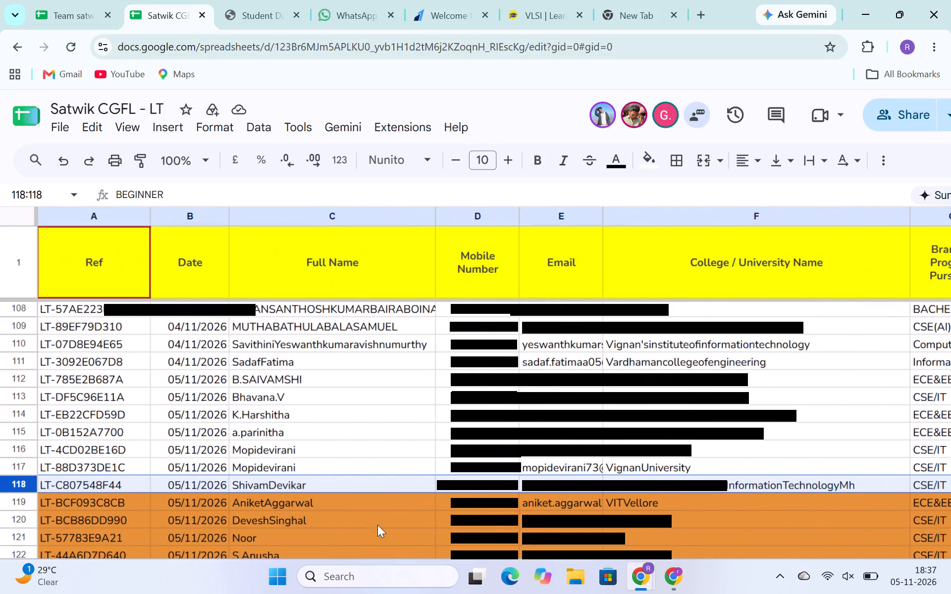
pyautogui.scroll(1, 377, 525)
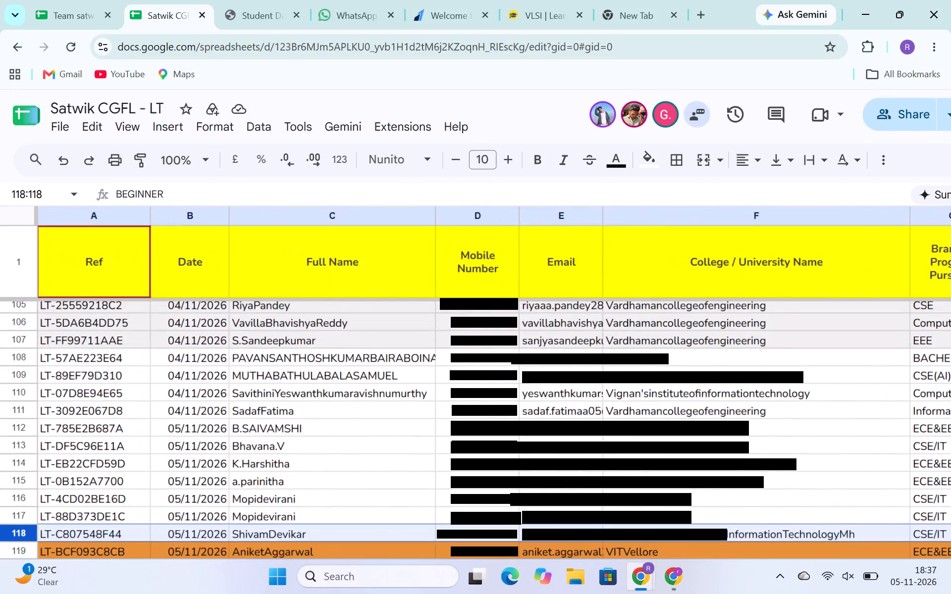
pyautogui.scroll(3, 377, 525)
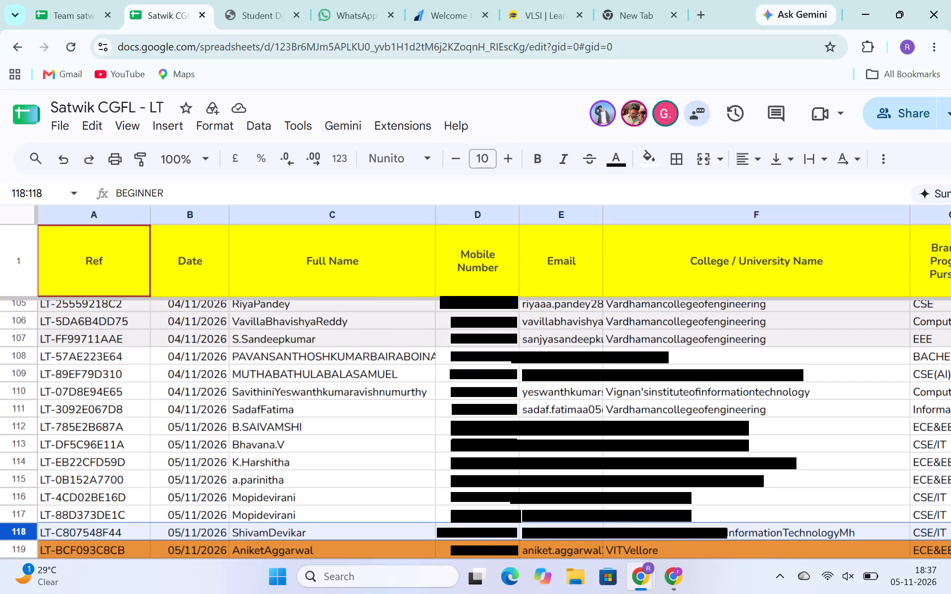
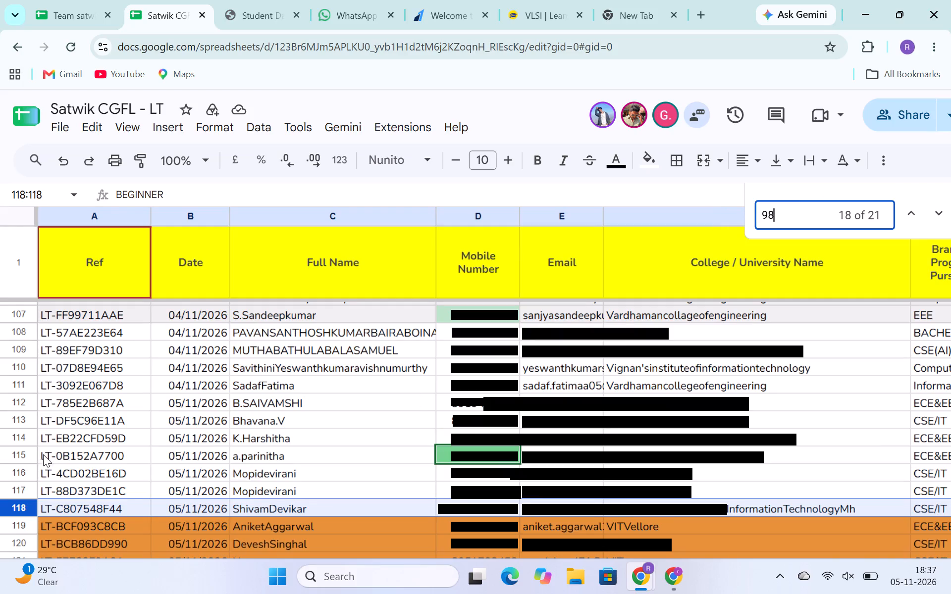
# Review the lead in row 115, examining its contact, college, branch, year of study and interested internship domain details.
pyautogui.click(30, 456)
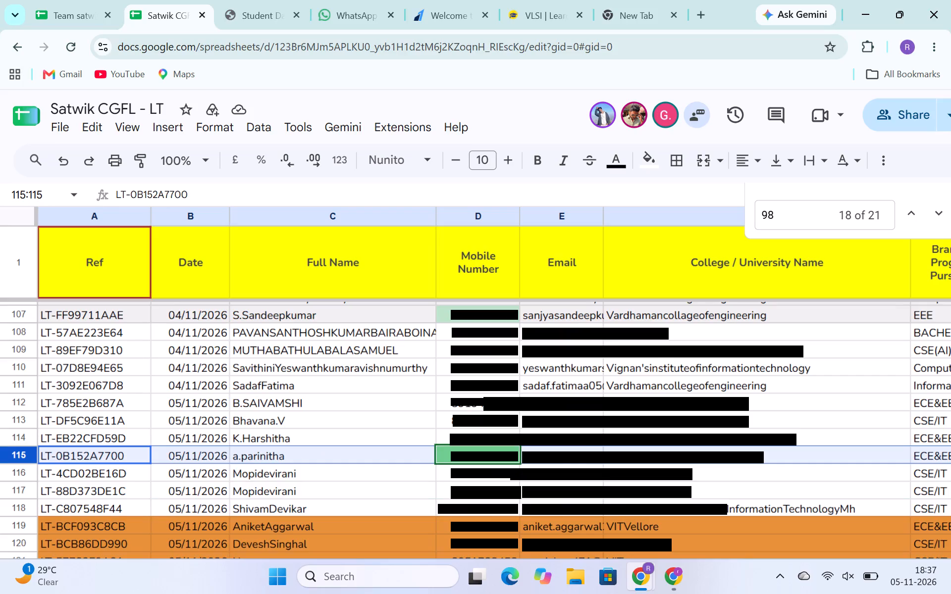
pyautogui.hscroll(-5, 344, 455)
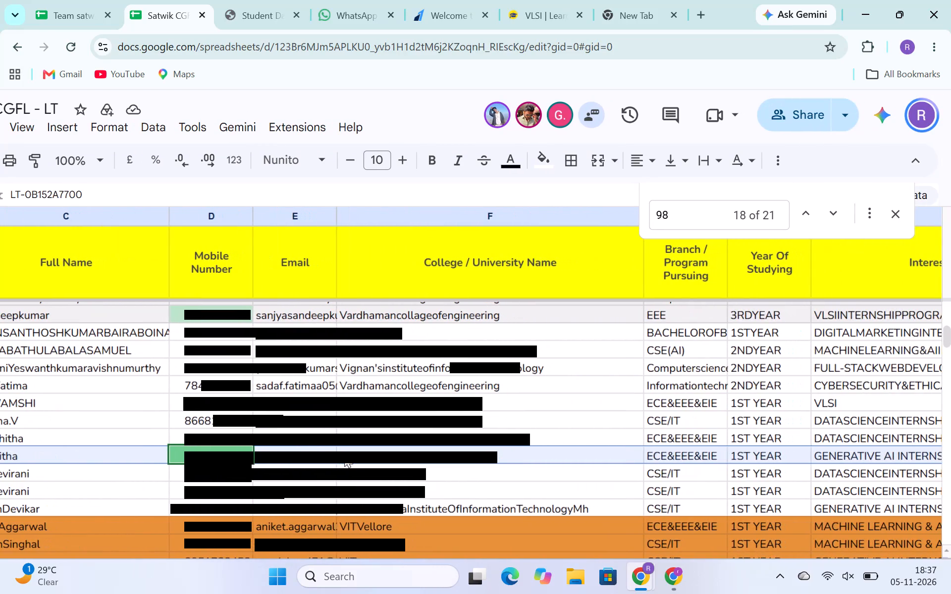
pyautogui.hscroll(-6, 515, 457)
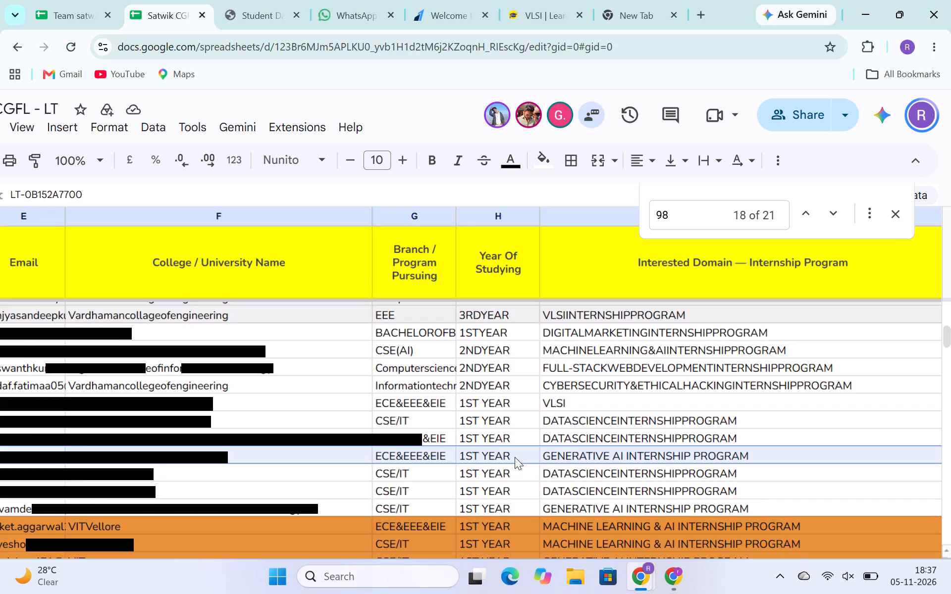
pyautogui.hscroll(1, 515, 457)
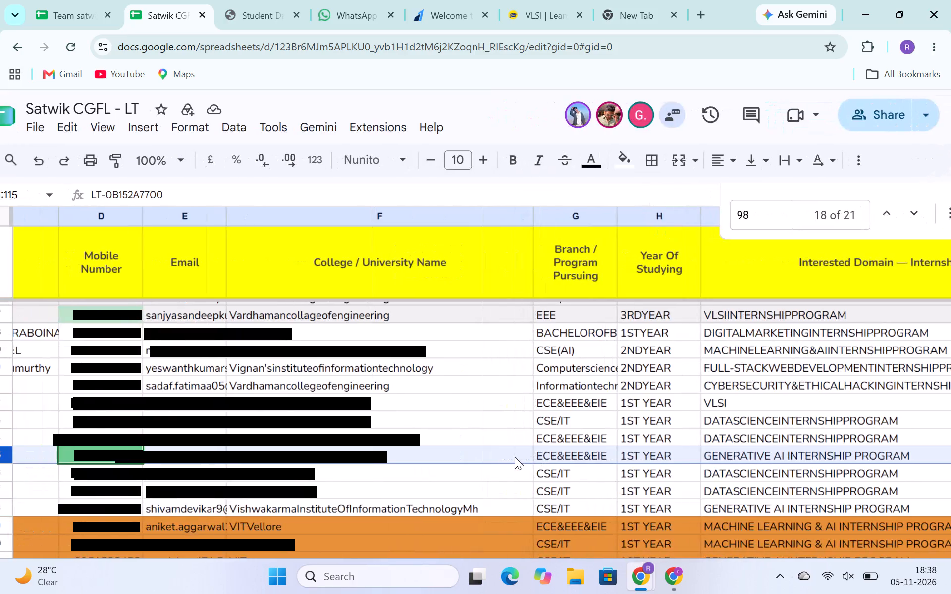
pyautogui.hscroll(14, 515, 457)
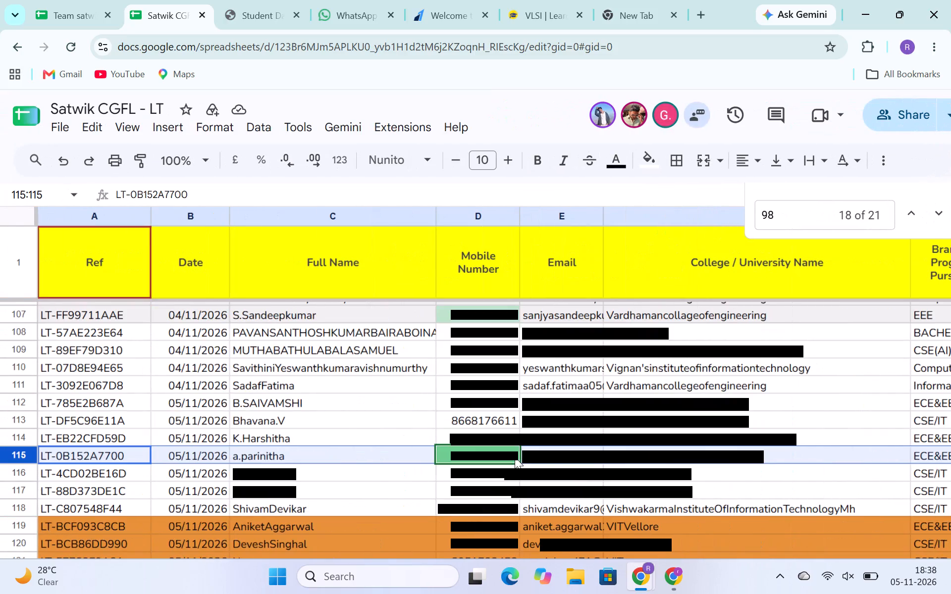
pyautogui.click(367, 476)
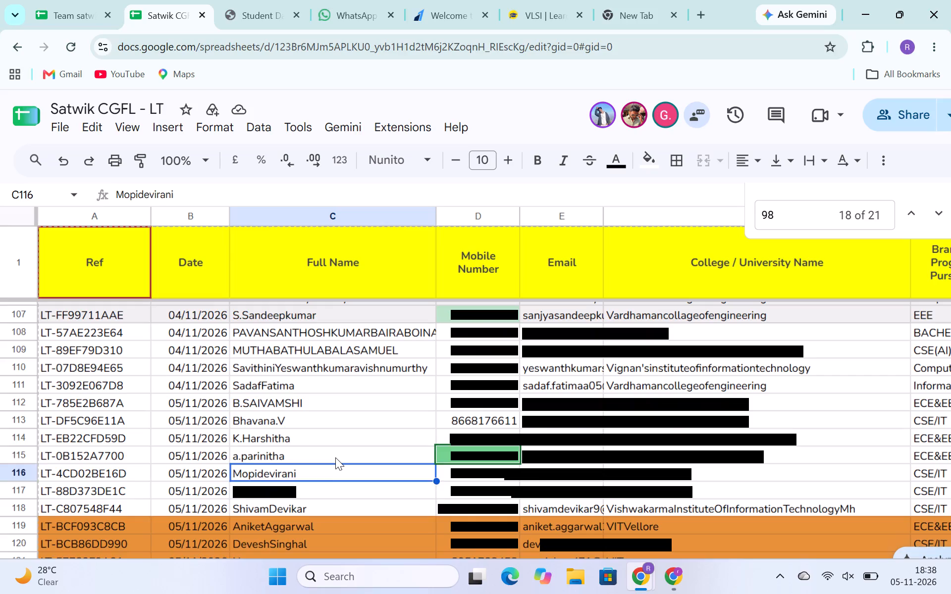
pyautogui.click(335, 457)
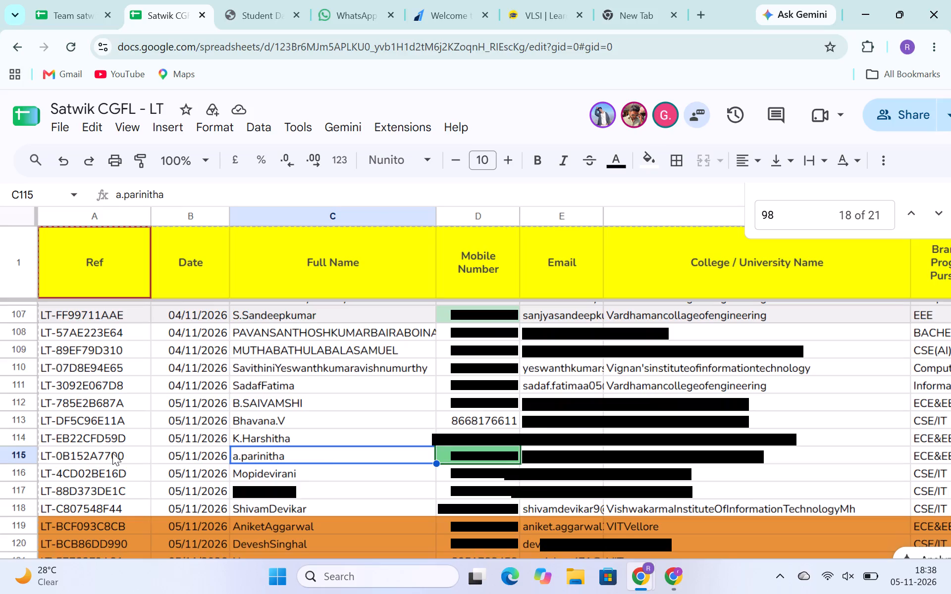
pyautogui.hscroll(-1, 112, 453)
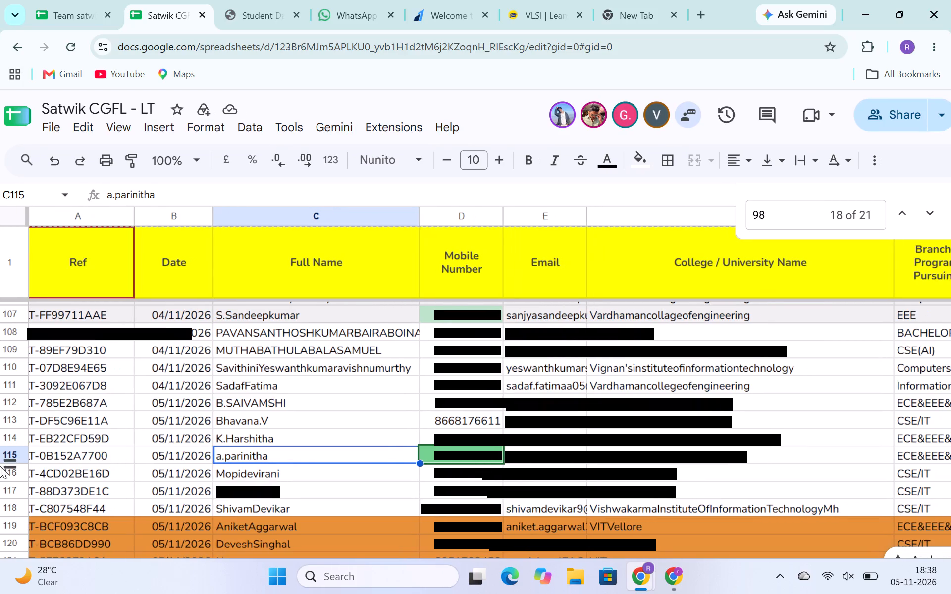
pyautogui.click(18, 454)
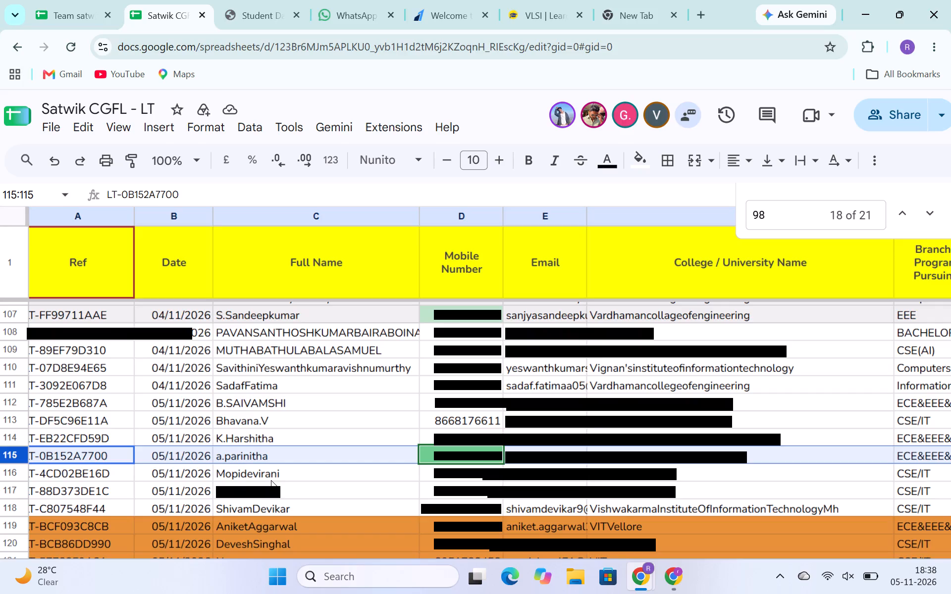
pyautogui.hscroll(-3, 772, 471)
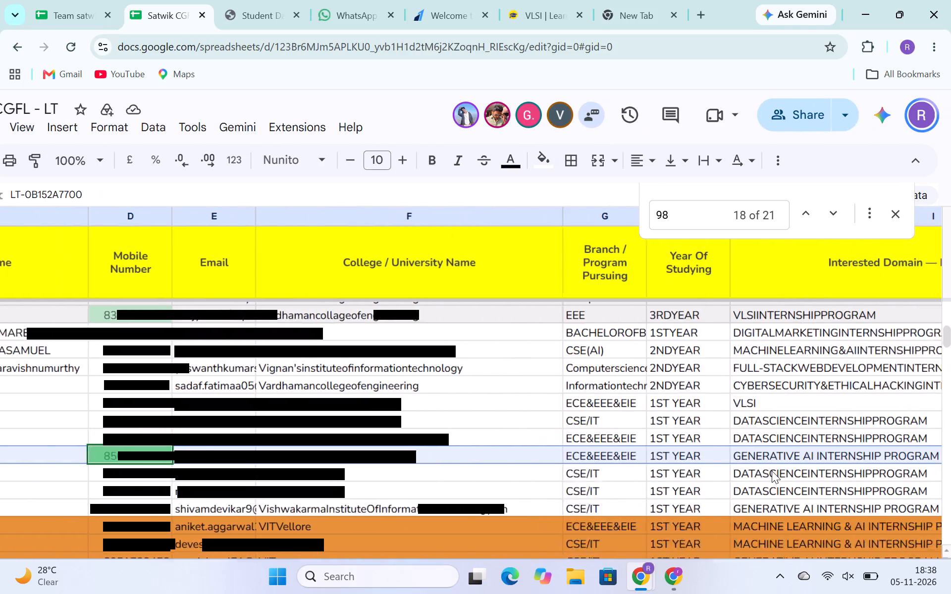
pyautogui.hscroll(-4, 772, 471)
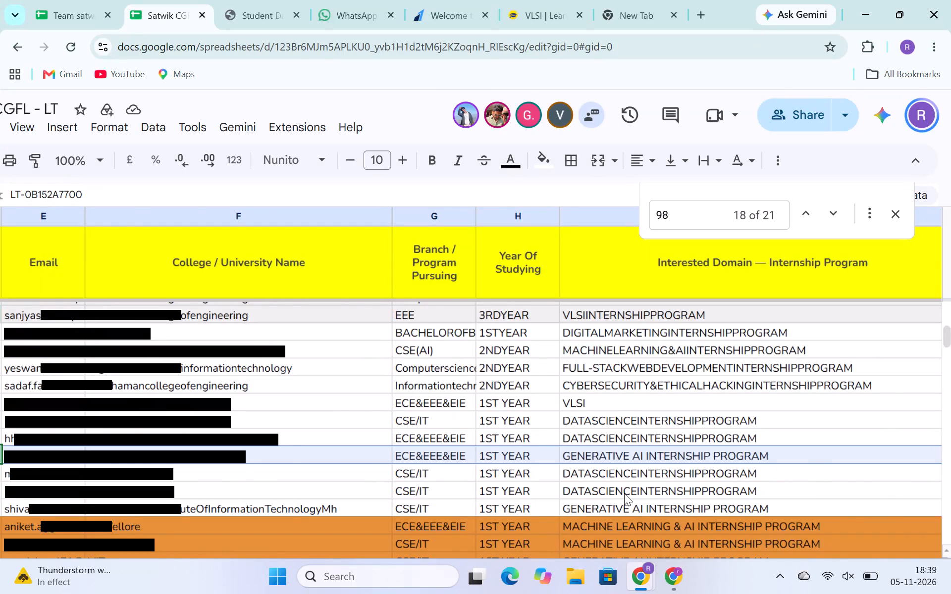
pyautogui.hscroll(1, 624, 493)
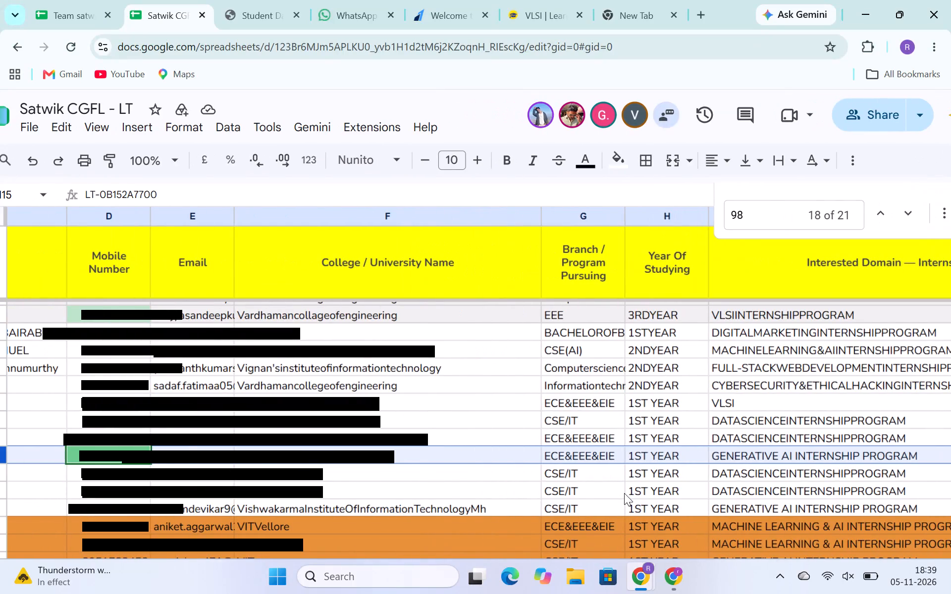
pyautogui.hscroll(1, 624, 493)
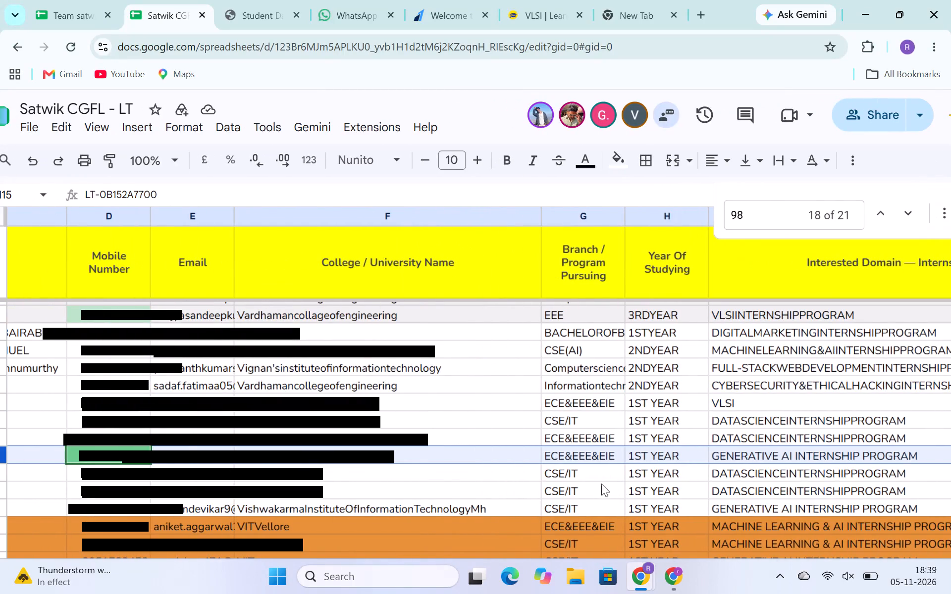
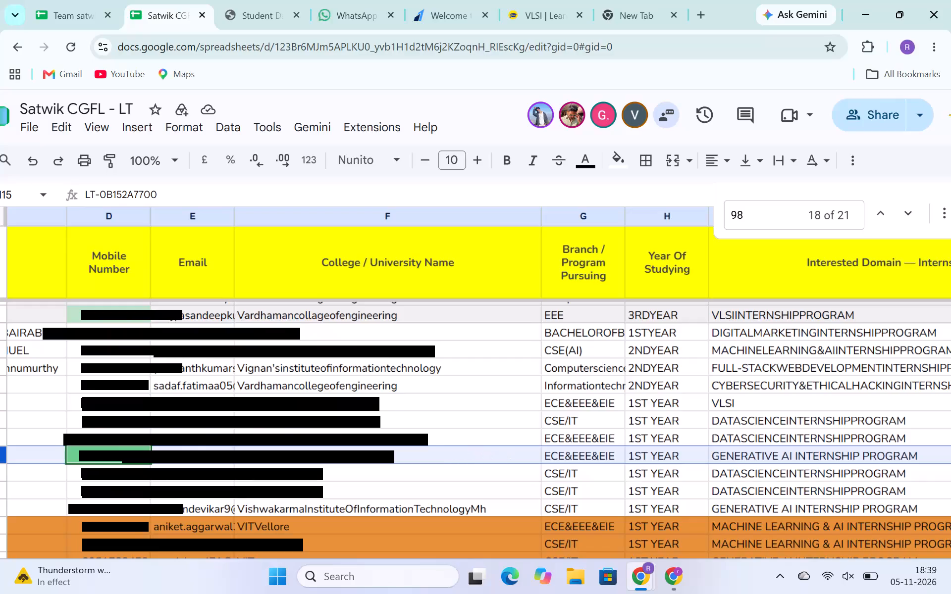
# Check the college names of the leads in rows 115 and 116, and the reference and name details in row 115.
pyautogui.click(480, 463)
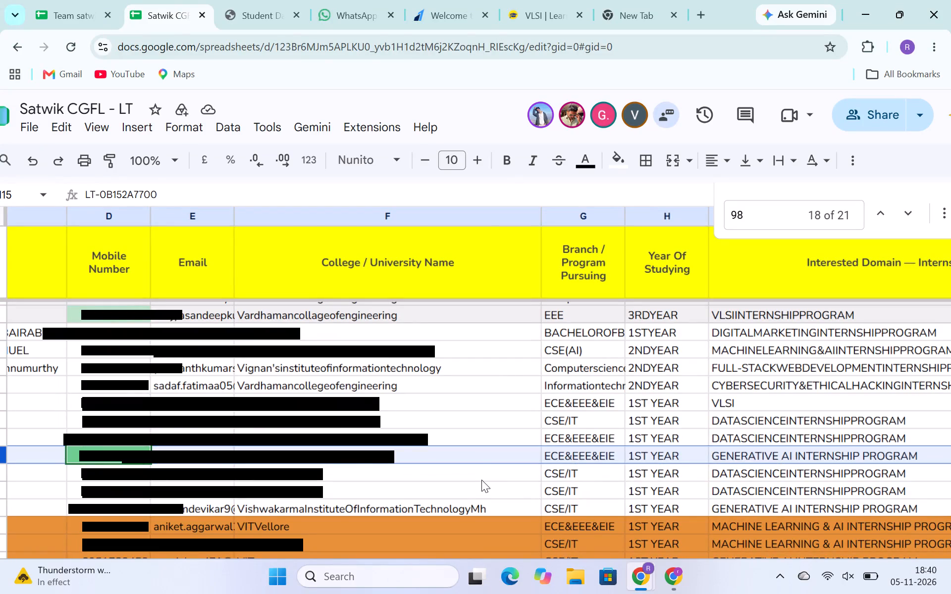
pyautogui.click(481, 480)
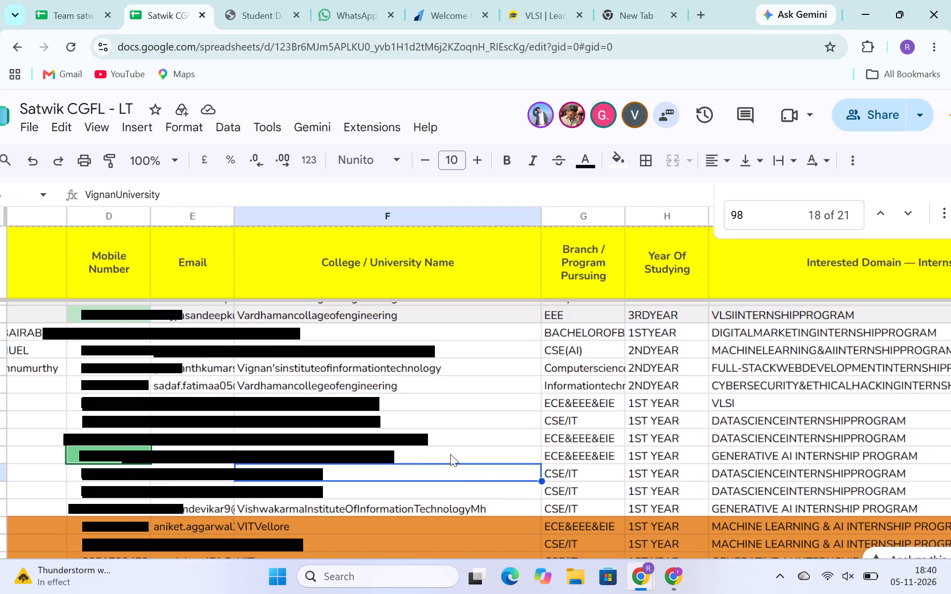
pyautogui.click(450, 454)
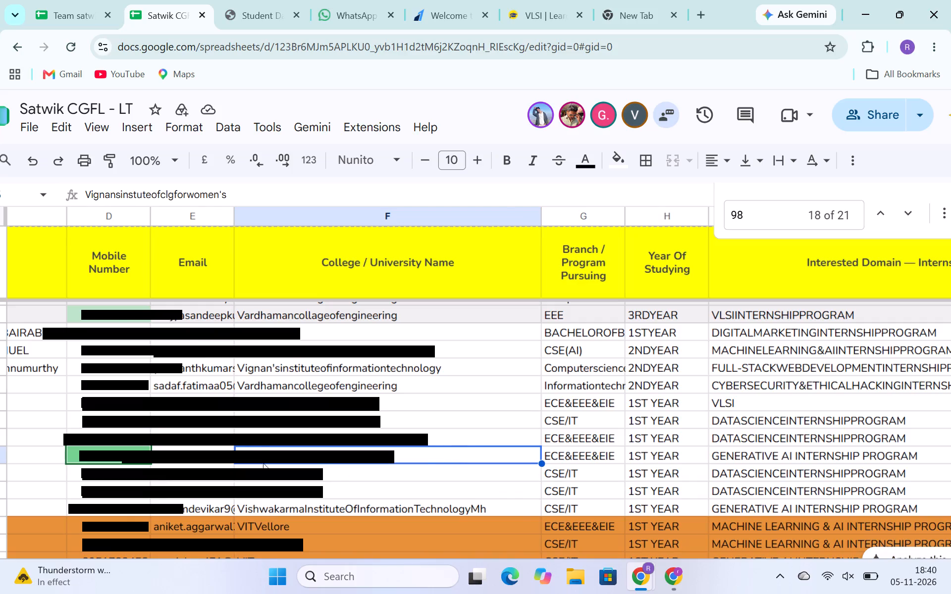
pyautogui.hscroll(6, 239, 465)
pyautogui.hscroll(-7, 239, 465)
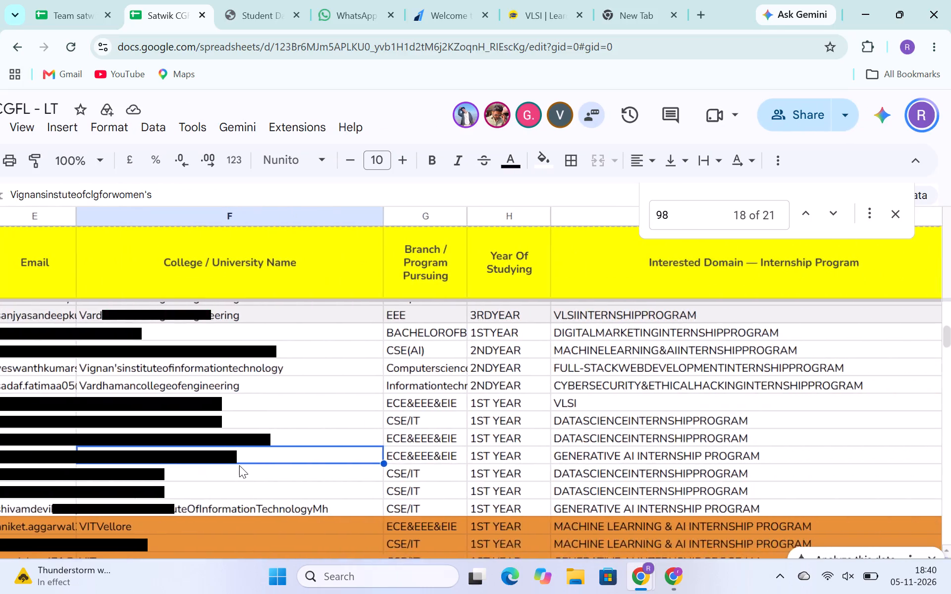
pyautogui.hscroll(10, 239, 465)
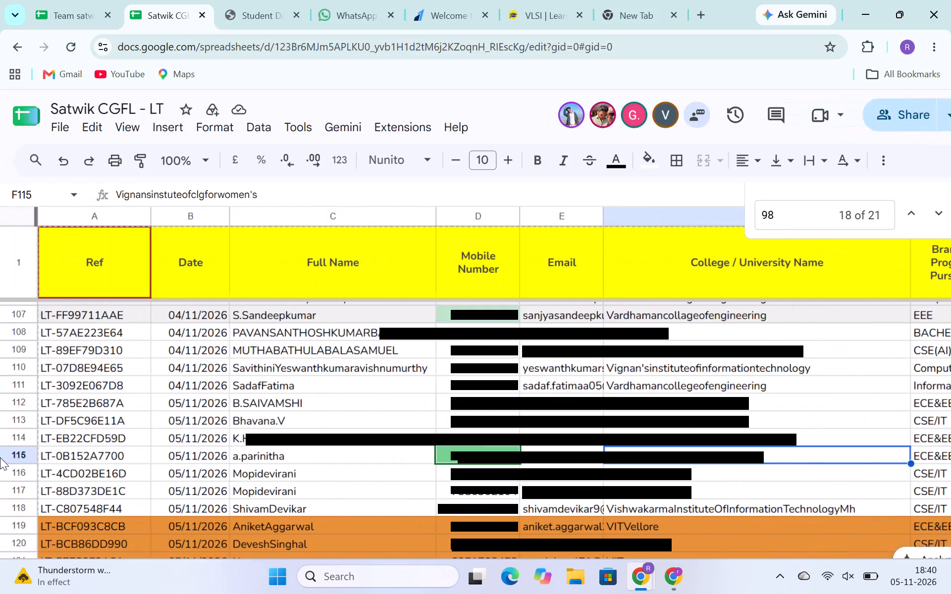
pyautogui.click(18, 455)
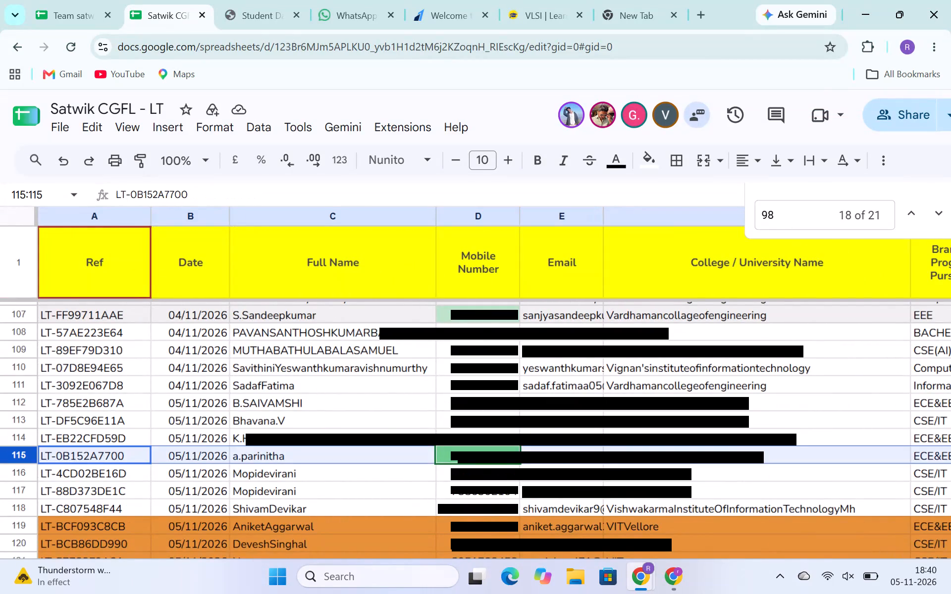
pyautogui.rightClick(18, 455)
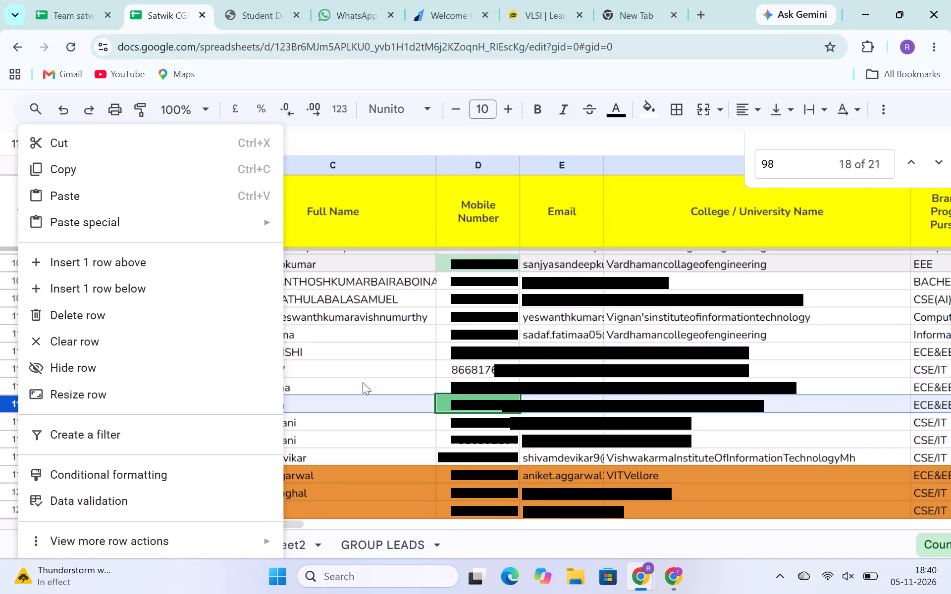
pyautogui.click(373, 380)
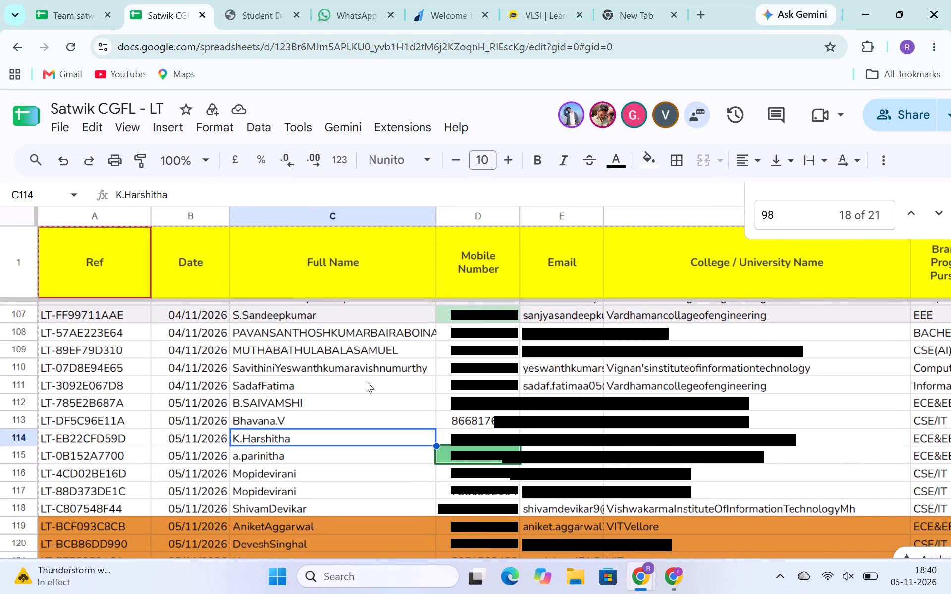
# Review the lead in row 114 across its columns, from the contact details to the internship preferences, availability and assigned manager.
pyautogui.click(26, 440)
pyautogui.hscroll(-4, 278, 445)
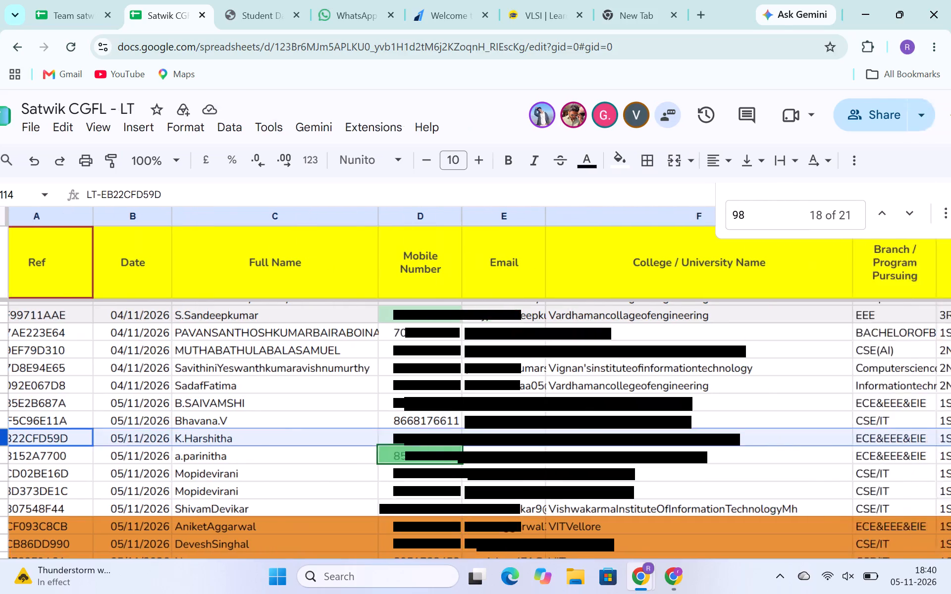
pyautogui.hscroll(-15, 278, 445)
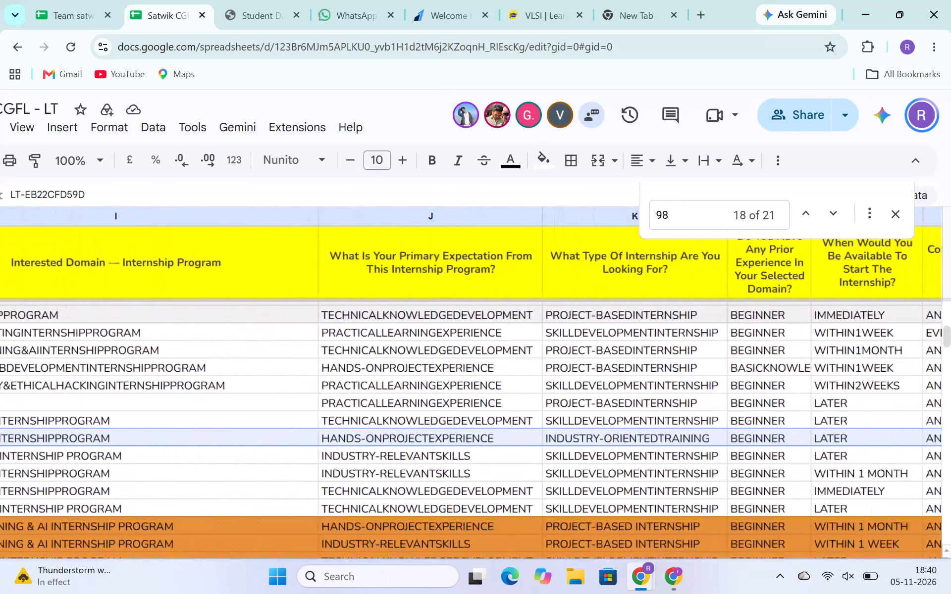
pyautogui.hscroll(-9, 278, 445)
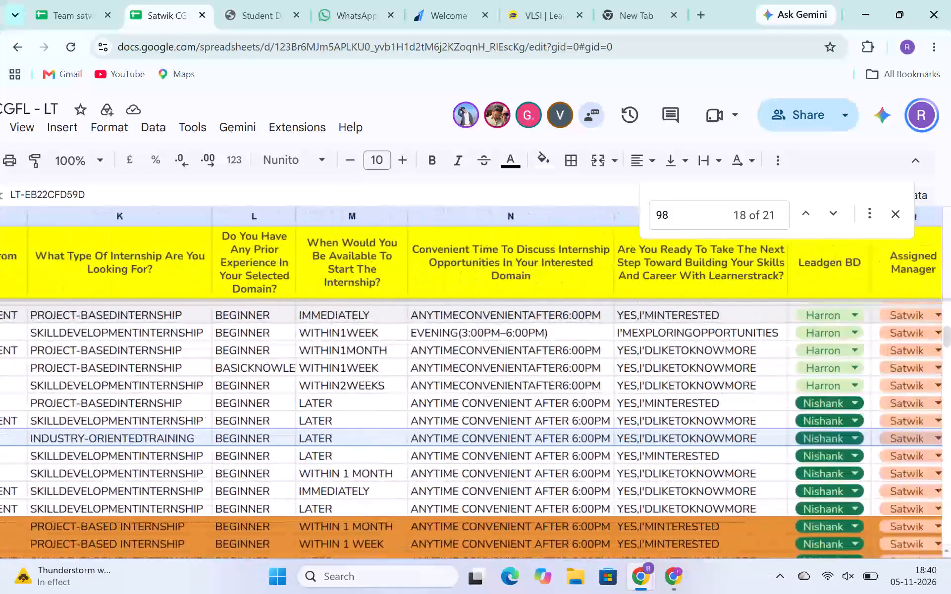
pyautogui.hscroll(-2, 278, 445)
pyautogui.hscroll(8, 278, 445)
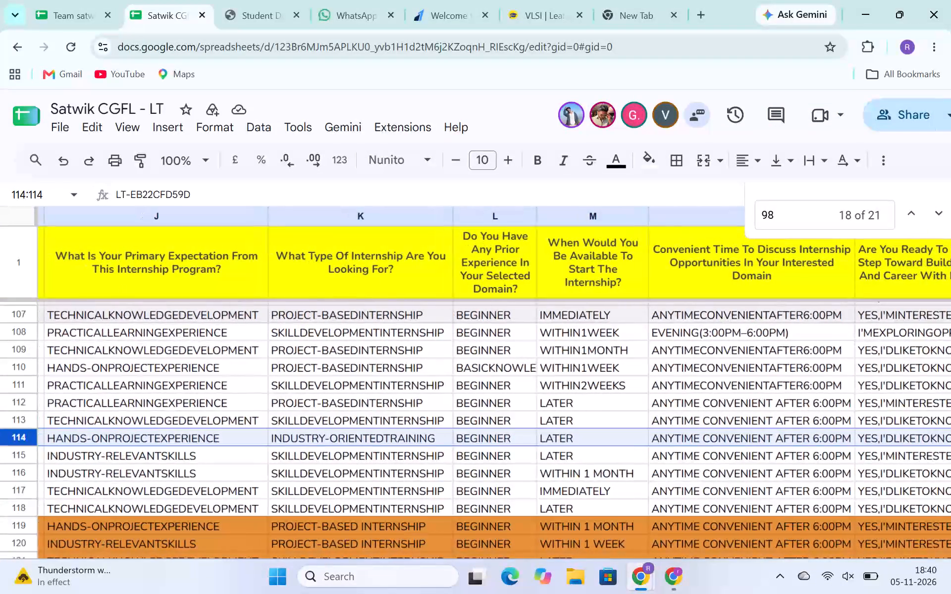
pyautogui.hscroll(7, 278, 445)
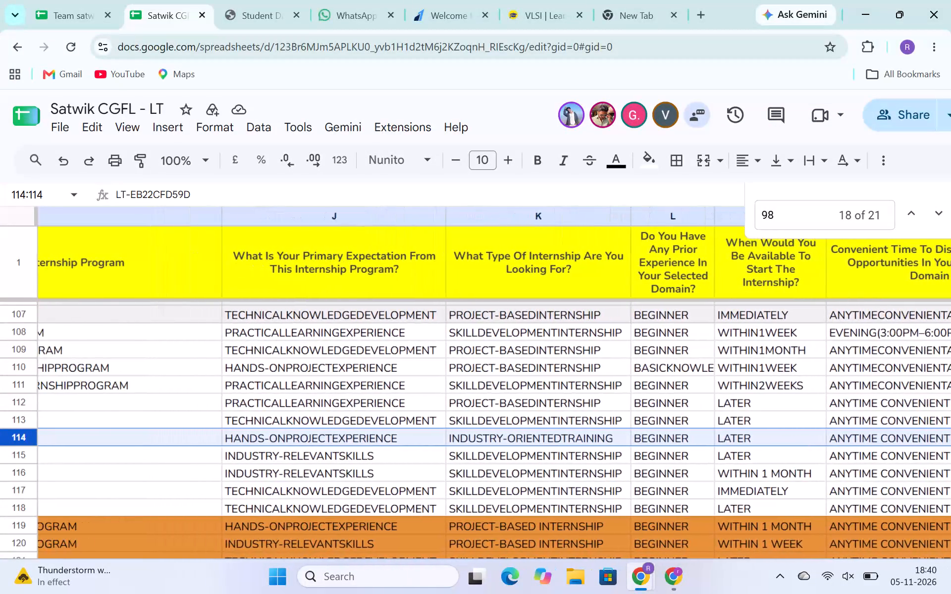
pyautogui.hscroll(7, 278, 445)
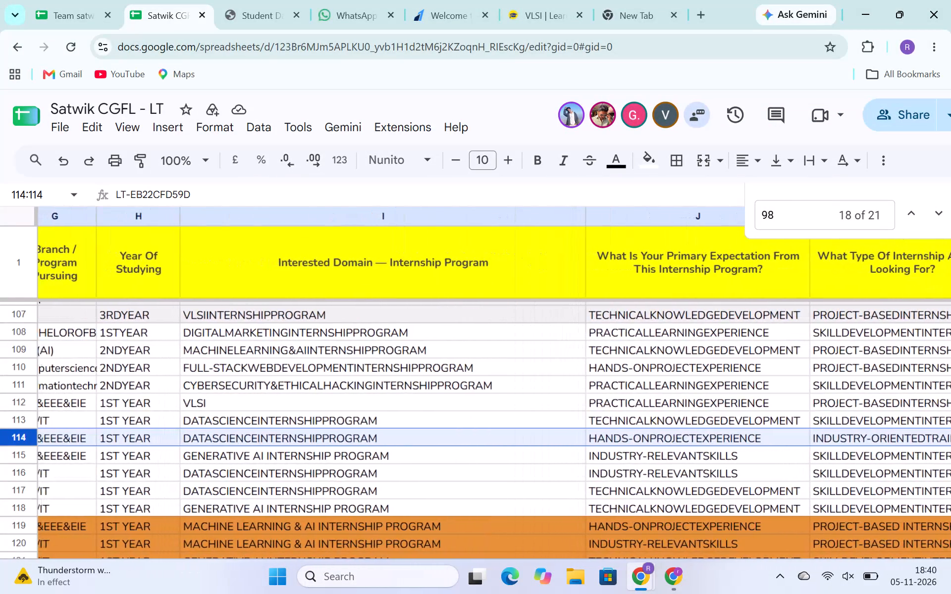
pyautogui.hscroll(2, 278, 445)
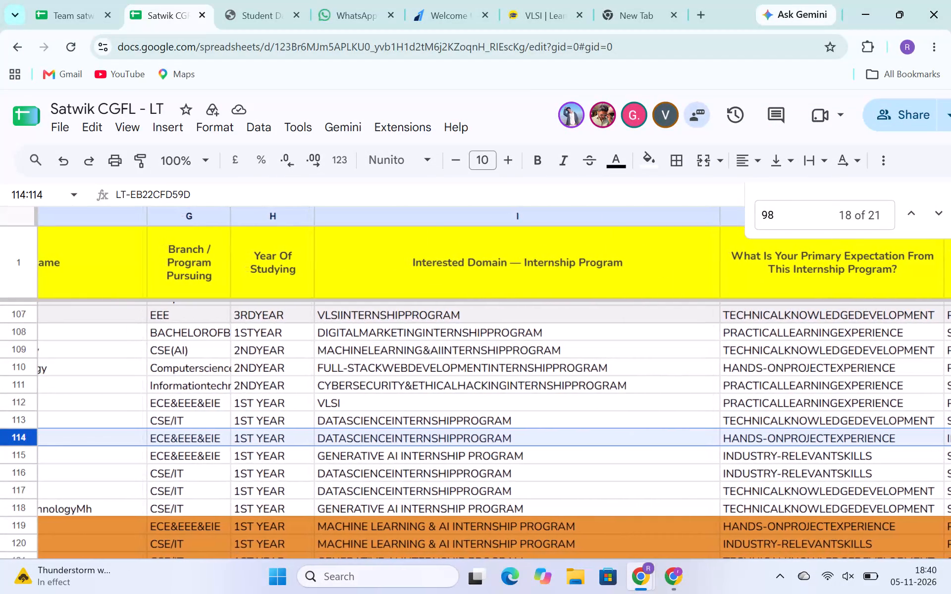
pyautogui.hscroll(1, 278, 445)
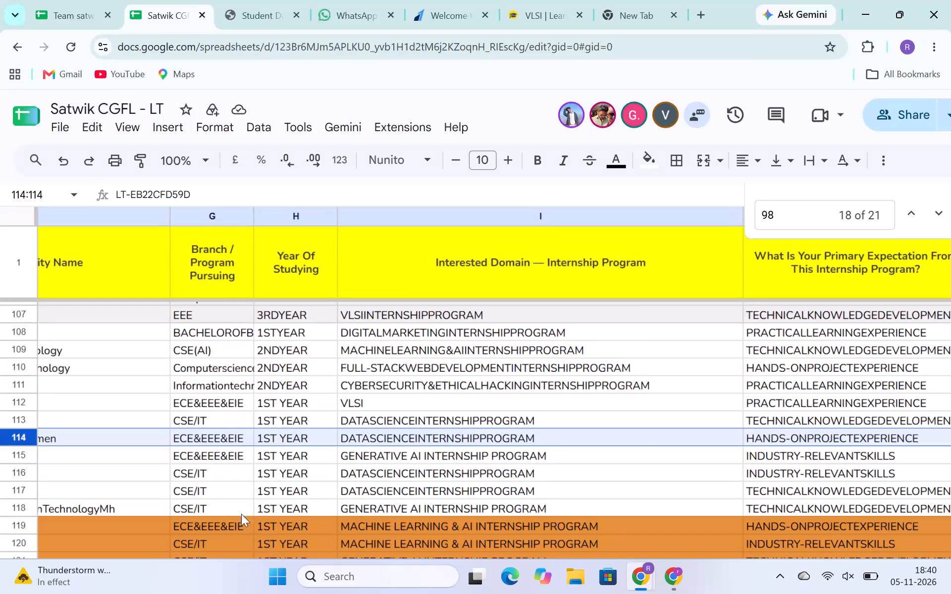
# Highlight the lead in row 118 and check its name, contact and college details.
pyautogui.click(27, 502)
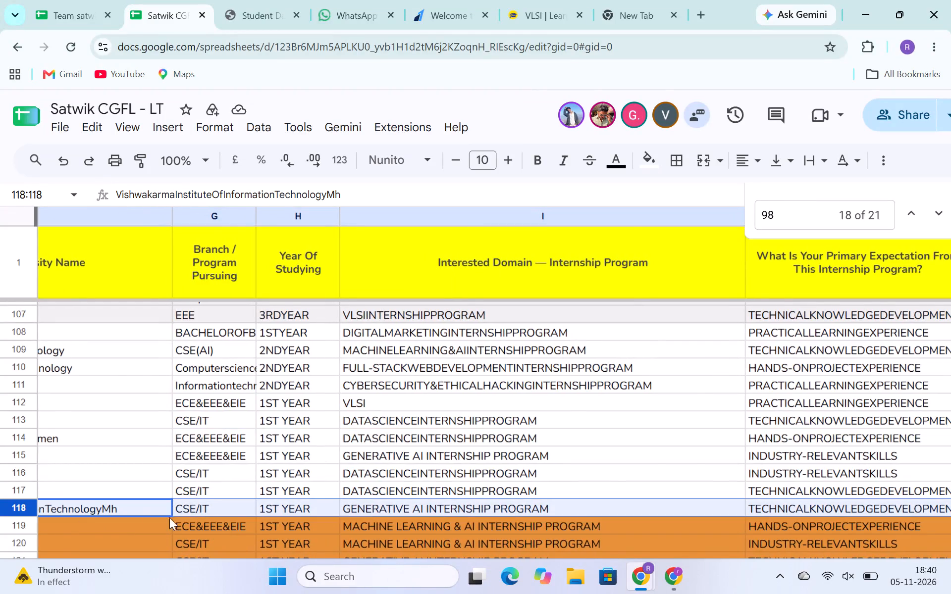
pyautogui.hscroll(10, 184, 519)
pyautogui.scroll(-1, 184, 519)
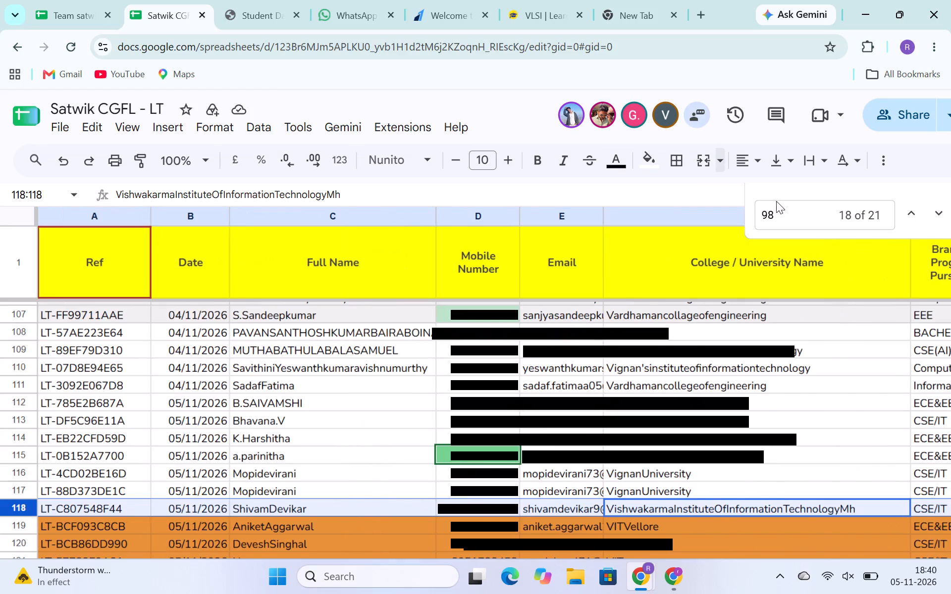
# Narrow the sheet search by adding more digits of the mobile number, and look over the surrounding lead rows.
pyautogui.click(780, 218)
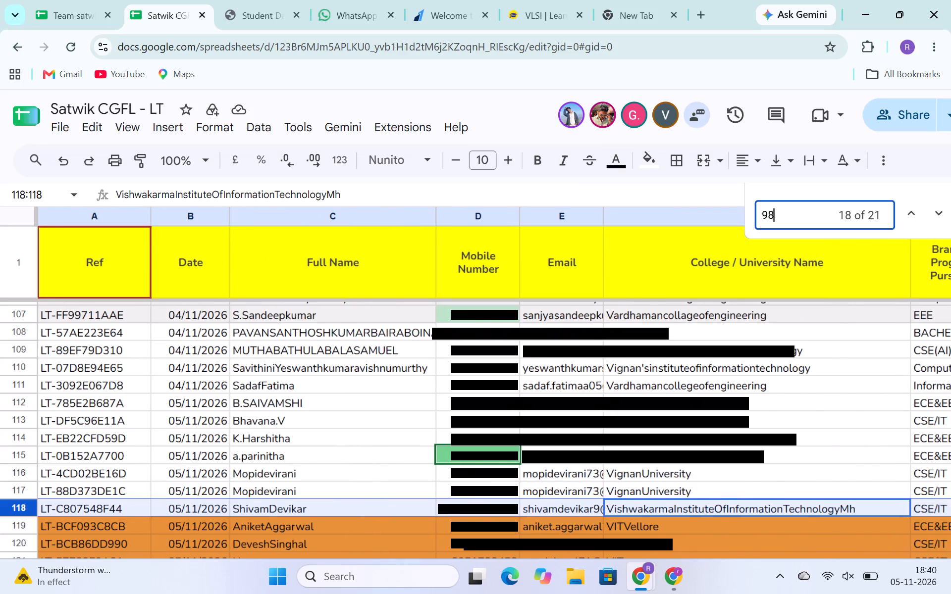
pyautogui.press('9')
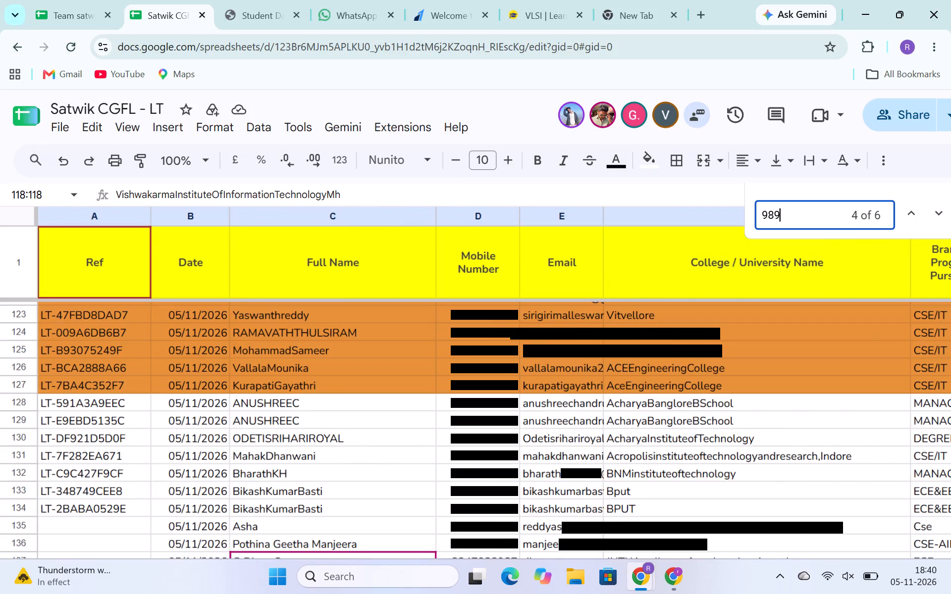
pyautogui.write('88')
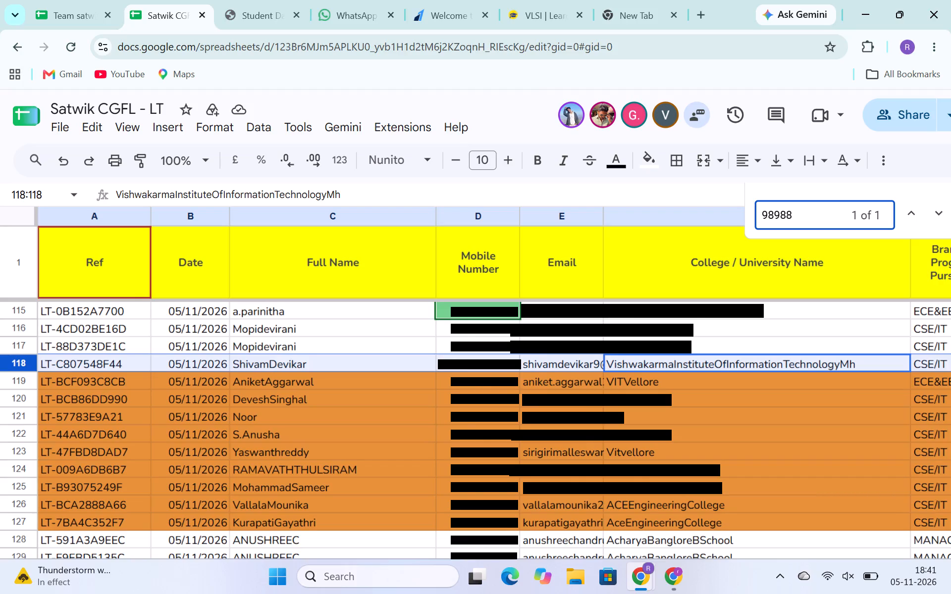
pyautogui.scroll(1, 780, 218)
pyautogui.scroll(1, 430, 356)
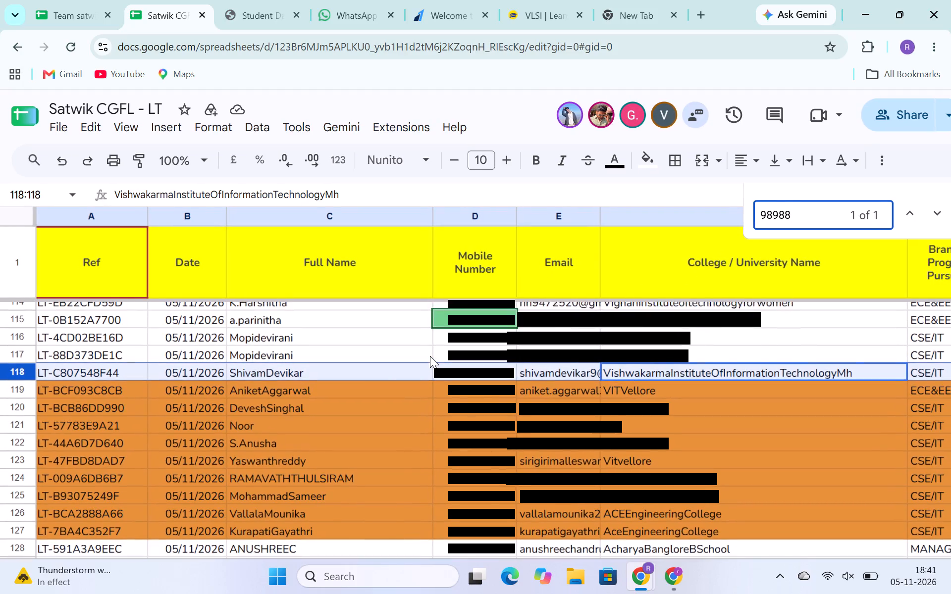
pyautogui.scroll(1, 430, 356)
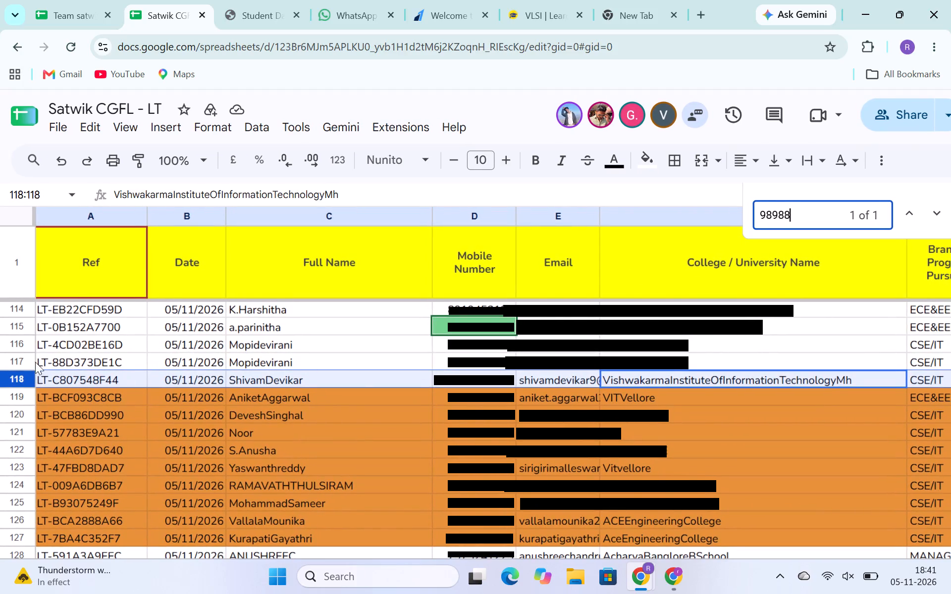
pyautogui.hscroll(2, 26, 354)
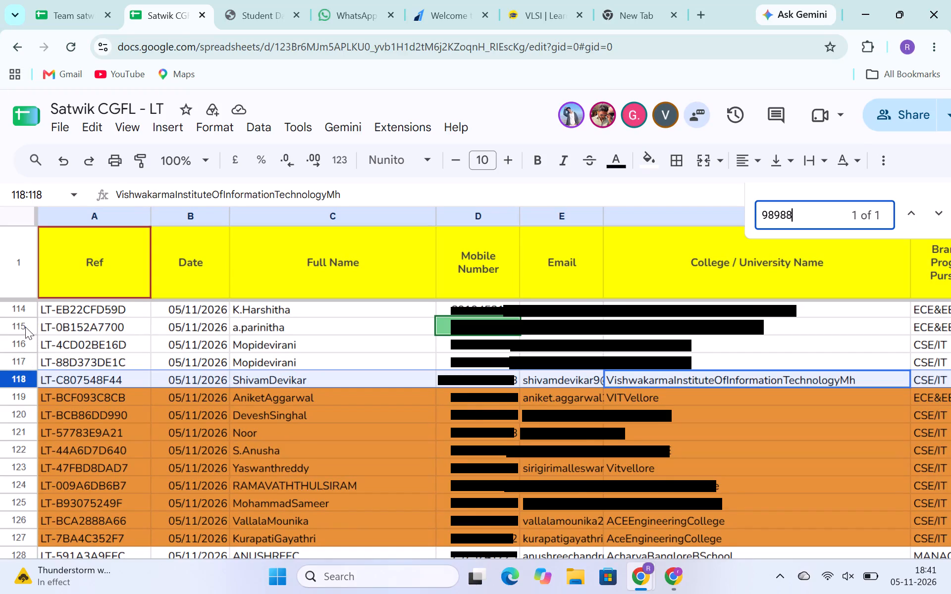
# Highlight the lead in row 115 and review its contact, college, branch, interested domain, internship preference and availability details.
pyautogui.click(25, 327)
pyautogui.scroll(1, 265, 380)
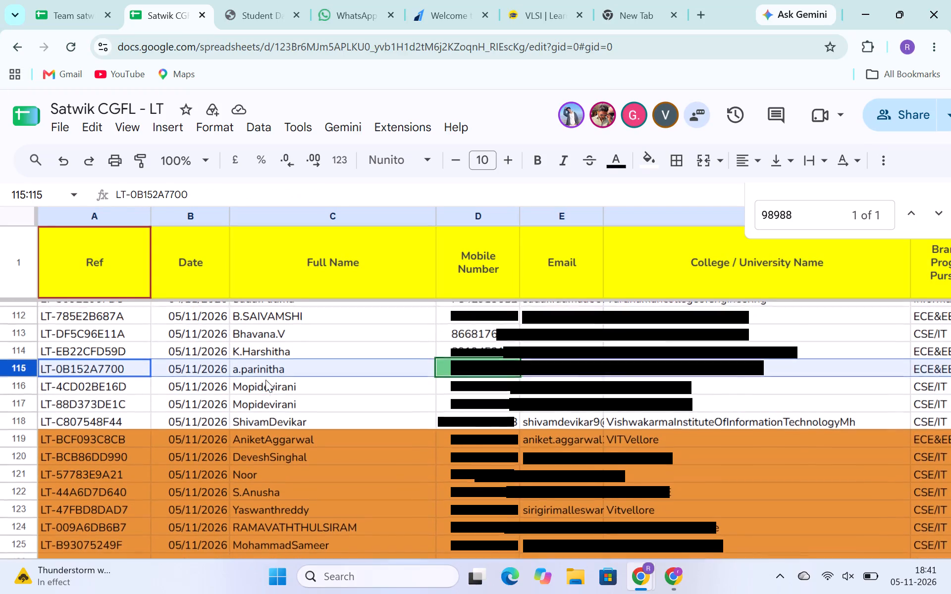
pyautogui.scroll(1, 265, 380)
pyautogui.hscroll(-8, 265, 380)
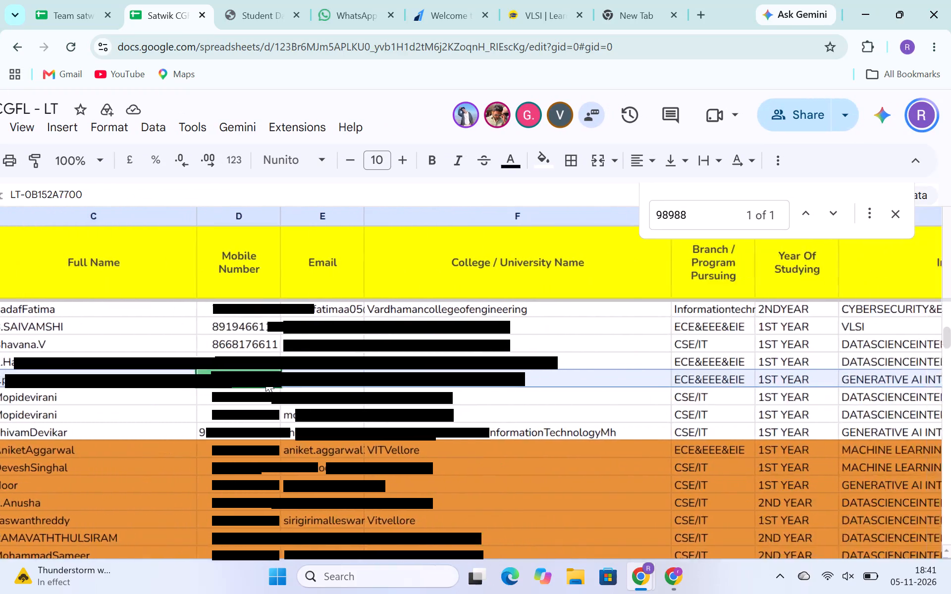
pyautogui.hscroll(-1, 265, 380)
pyautogui.hscroll(5, 265, 380)
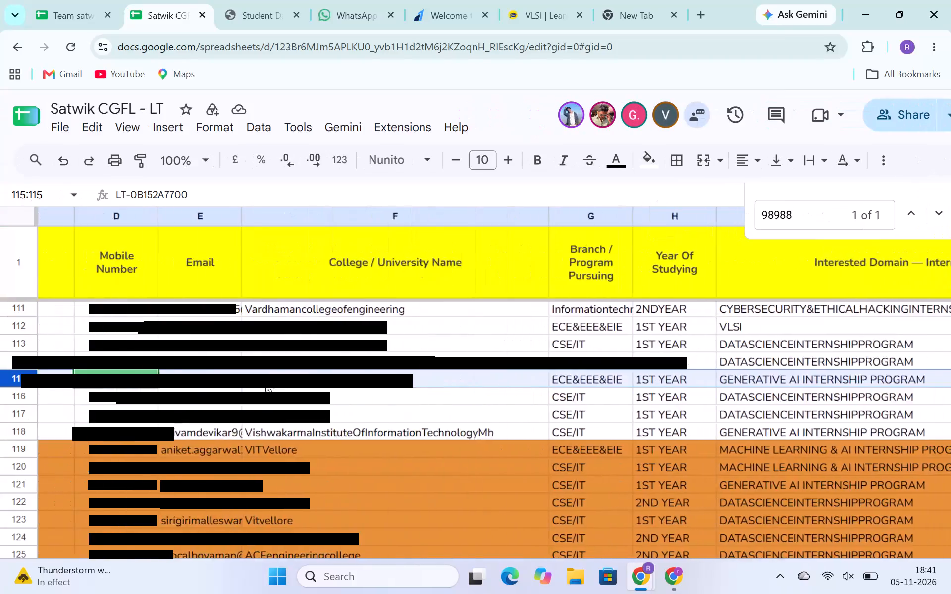
pyautogui.hscroll(10, 265, 380)
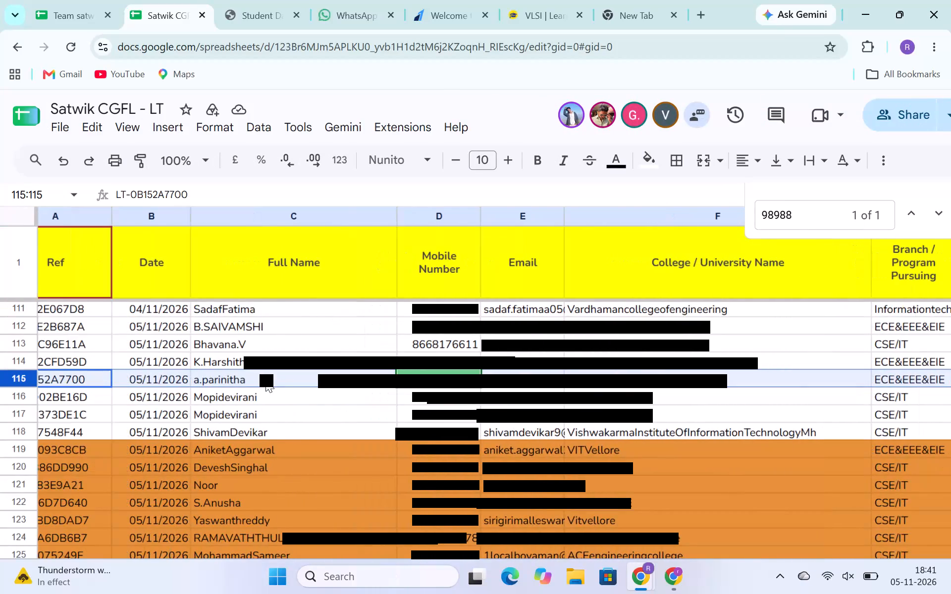
pyautogui.hscroll(-11, 265, 380)
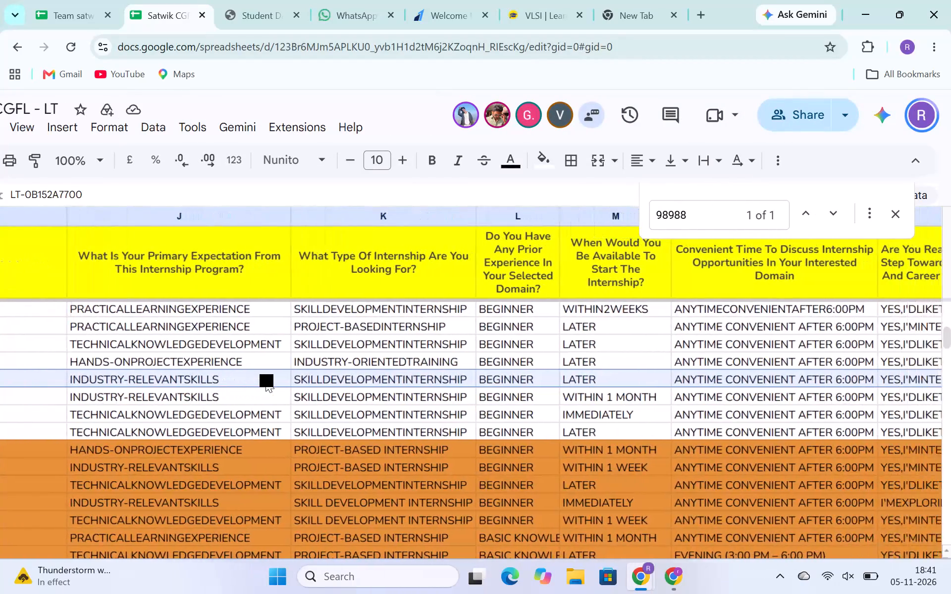
pyautogui.hscroll(15, 265, 380)
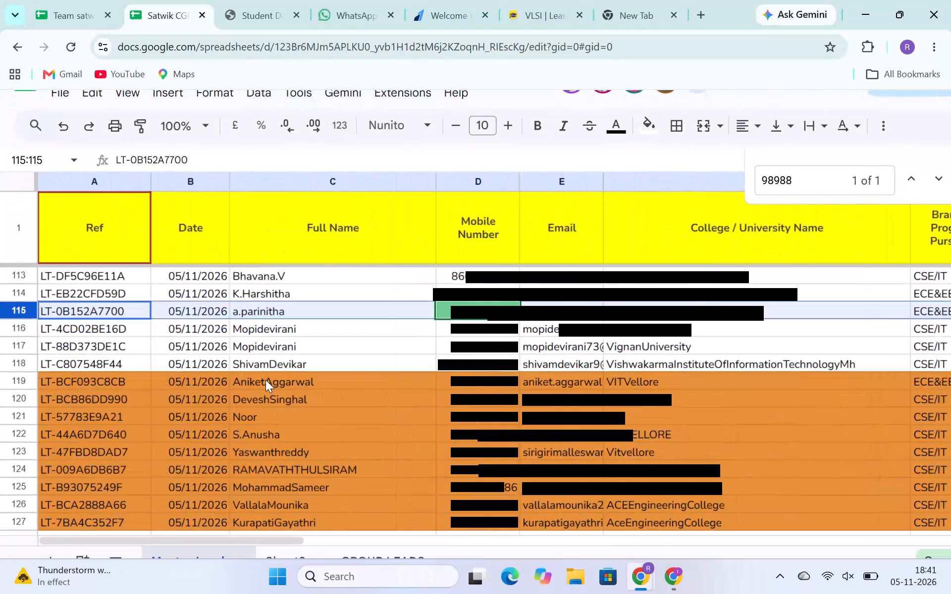
pyautogui.scroll(1, 265, 380)
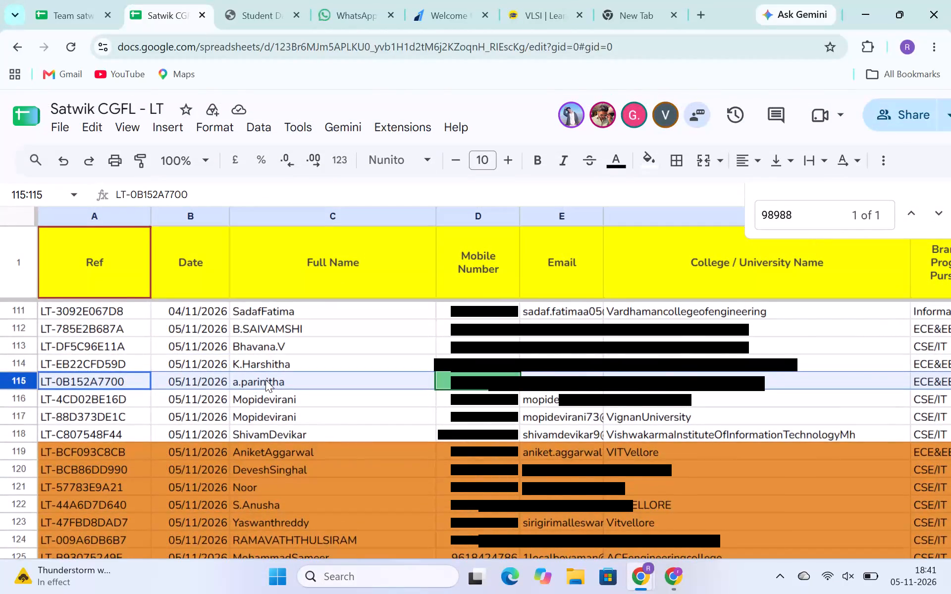
pyautogui.scroll(1, 265, 380)
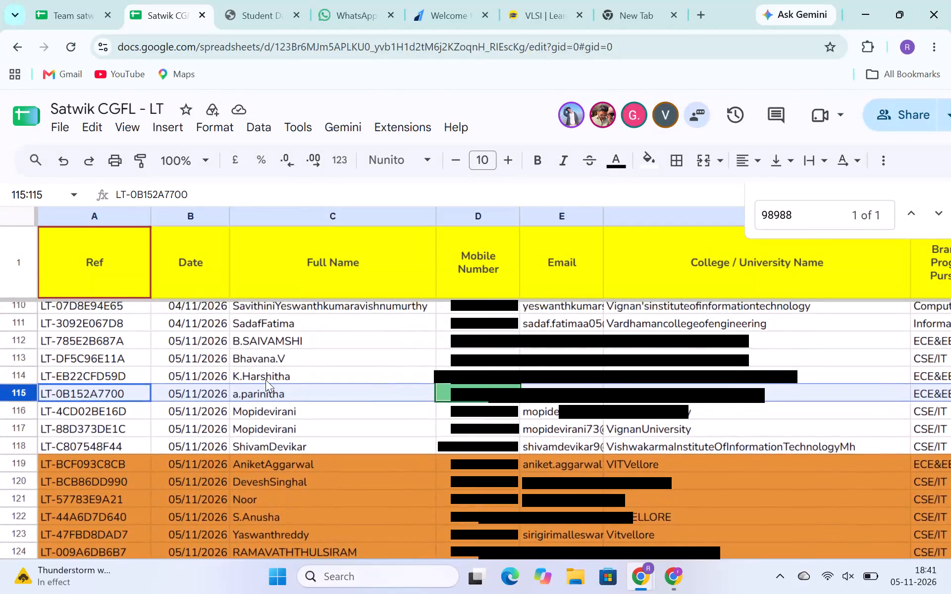
pyautogui.scroll(1, 265, 380)
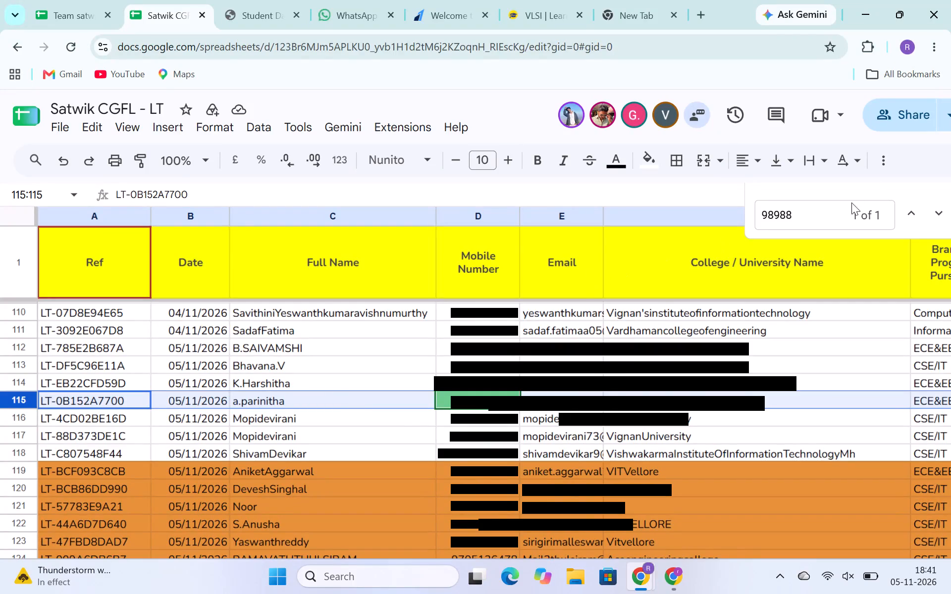
# Clear the mobile number digits from the sheet search.
pyautogui.click(811, 217)
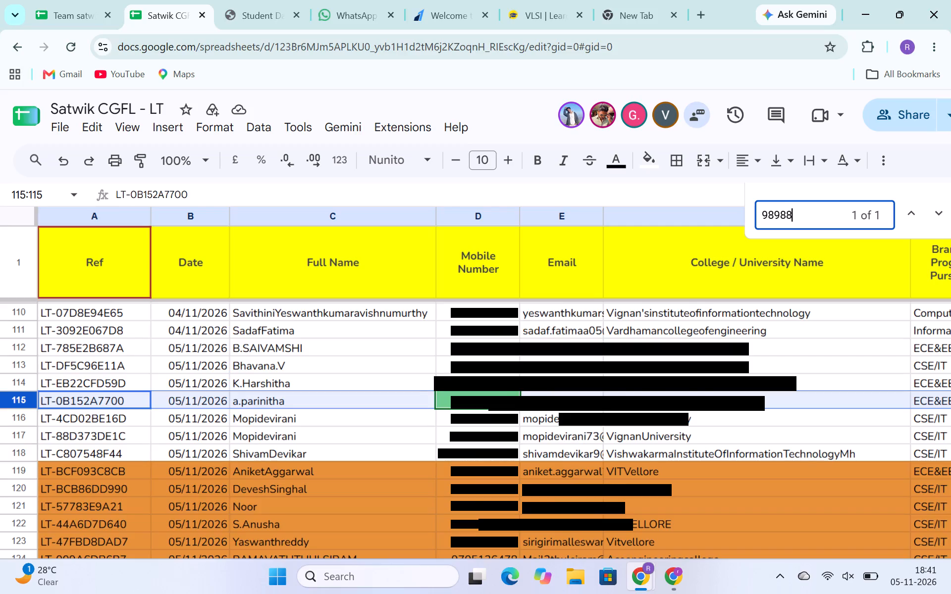
pyautogui.press('BackSpace')
pyautogui.press('BackSpace')
pyautogui.press('BackSpace')
pyautogui.press('BackSpace')
pyautogui.press('BackSpace')
pyautogui.press('BackSpace')
pyautogui.press('BackSpace')
pyautogui.press('BackSpace')
pyautogui.press('BackSpace')
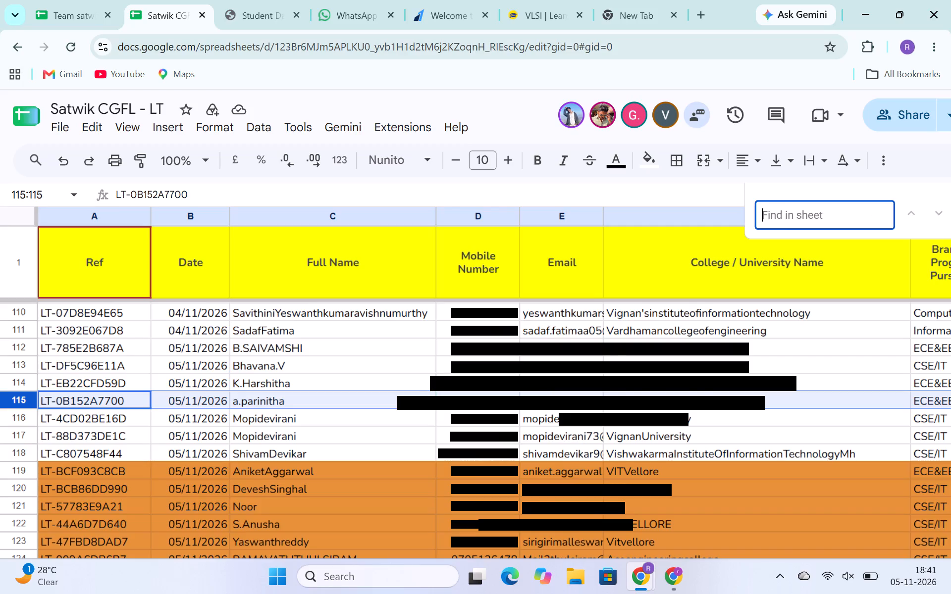
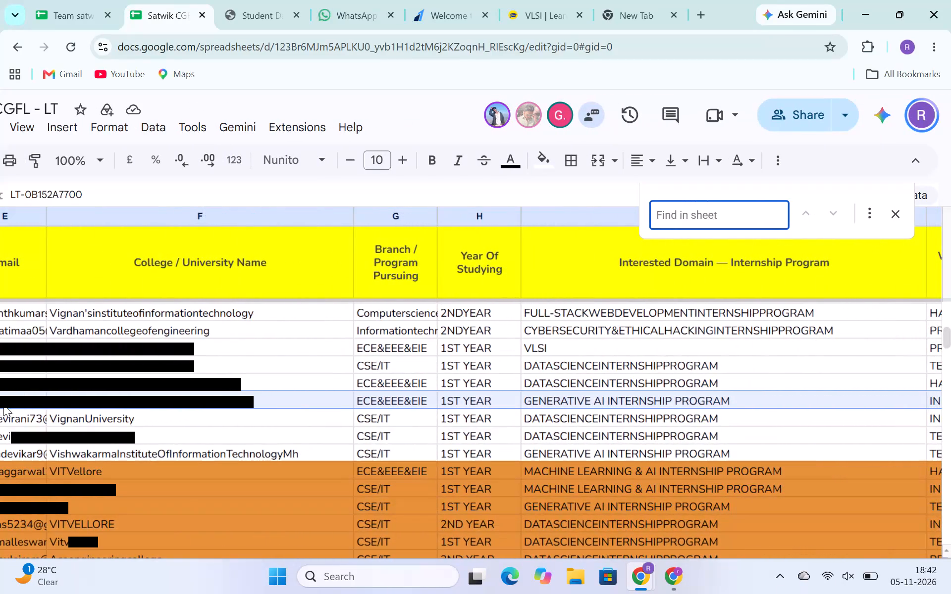
# Select the interested domain cell of the highlighted lead in row 115 and review that lead's row.
pyautogui.click(543, 395)
pyautogui.hscroll(-1, 543, 395)
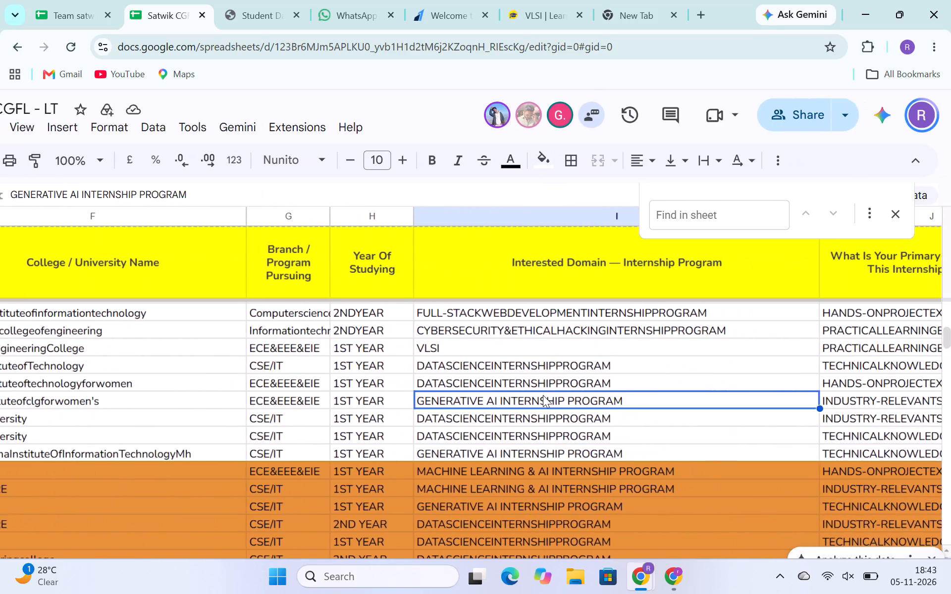
pyautogui.hscroll(-1, 543, 395)
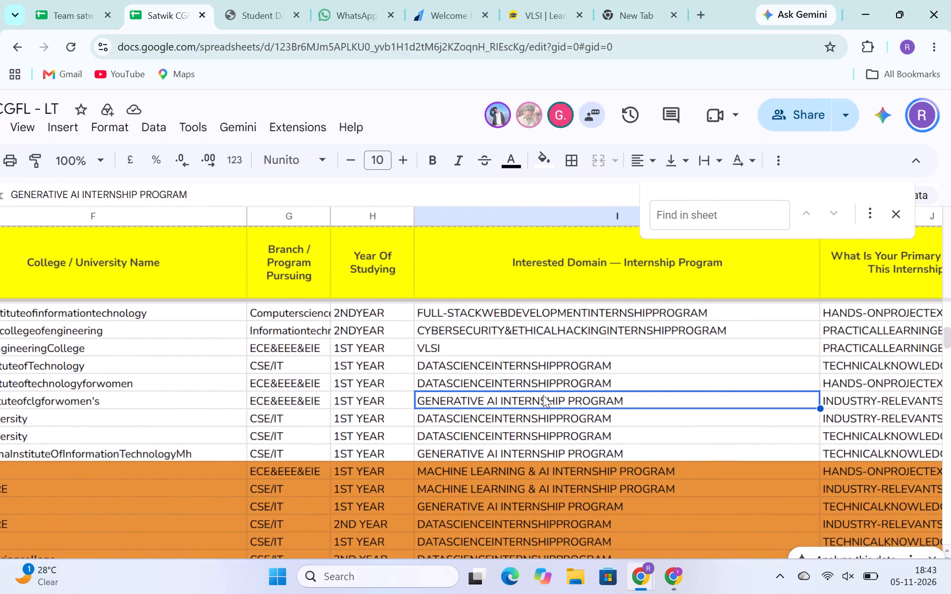
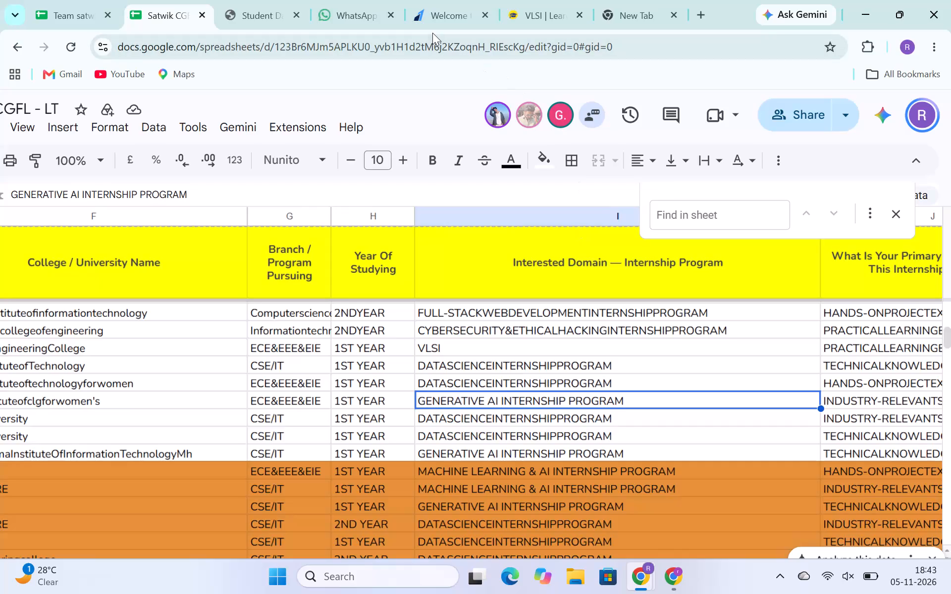
# On the Learners Track site, search the courses for "gener", open the Generative AI course and review its key highlights and curriculum.
pyautogui.click(537, 0)
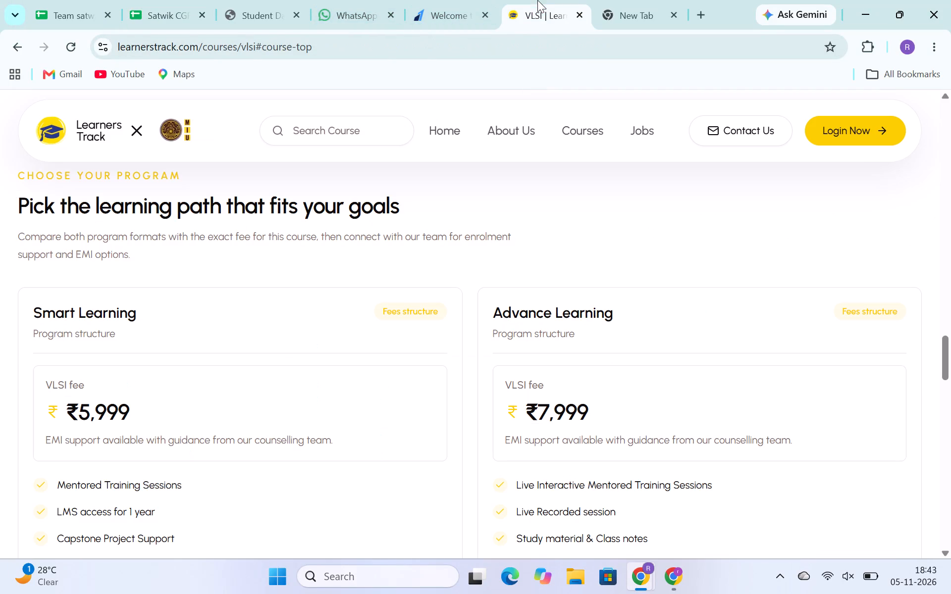
pyautogui.click(321, 133)
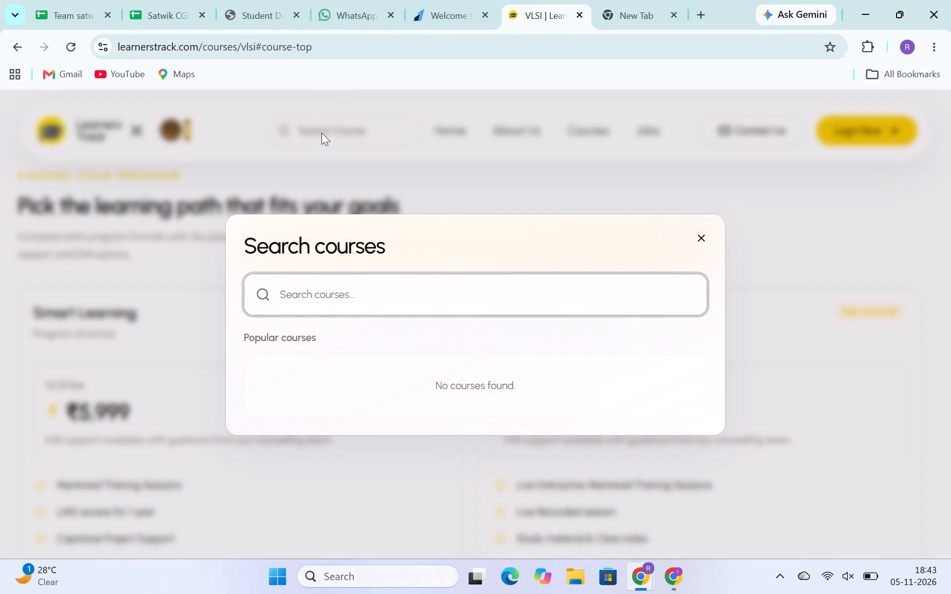
pyautogui.write('gener')
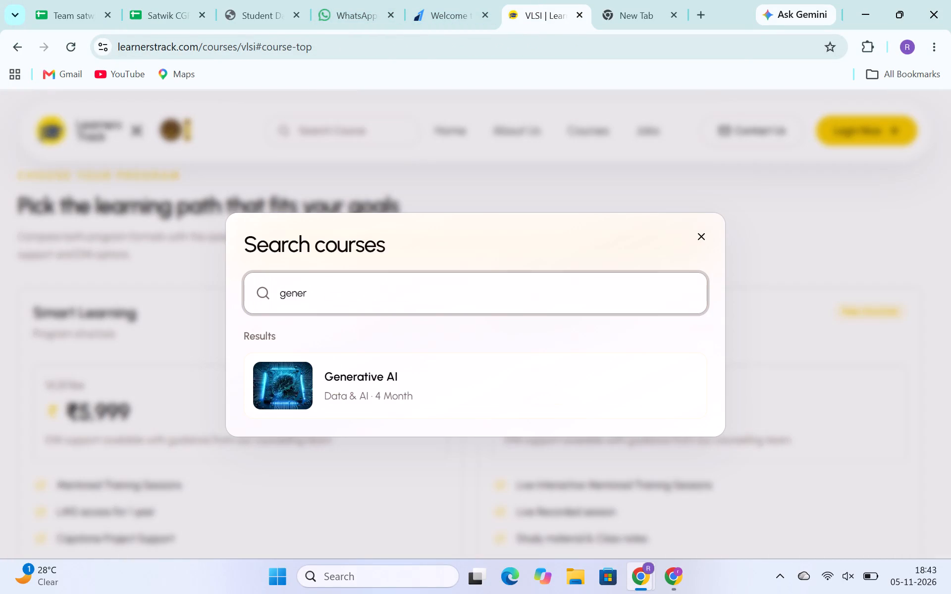
pyautogui.click(359, 396)
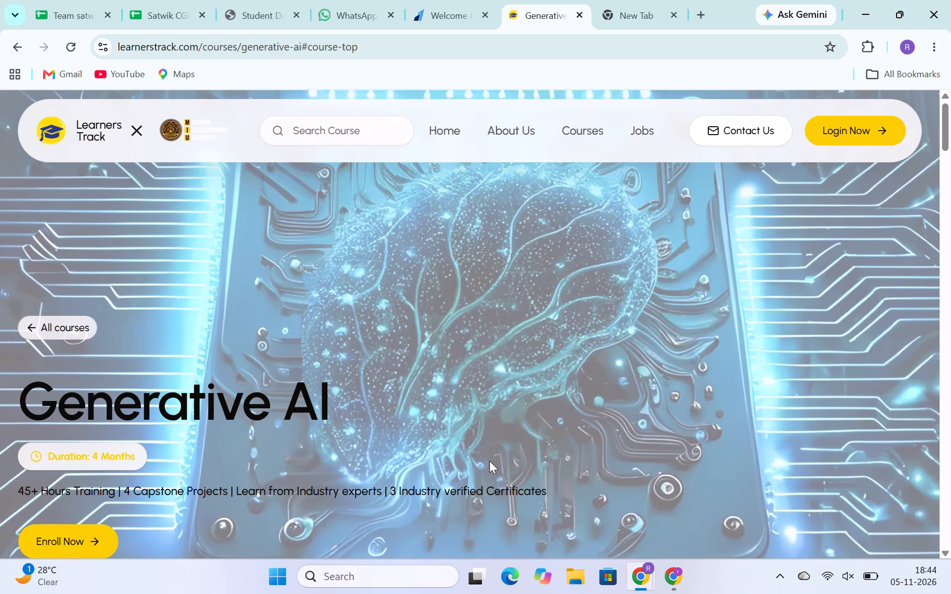
pyautogui.scroll(-16, 489, 461)
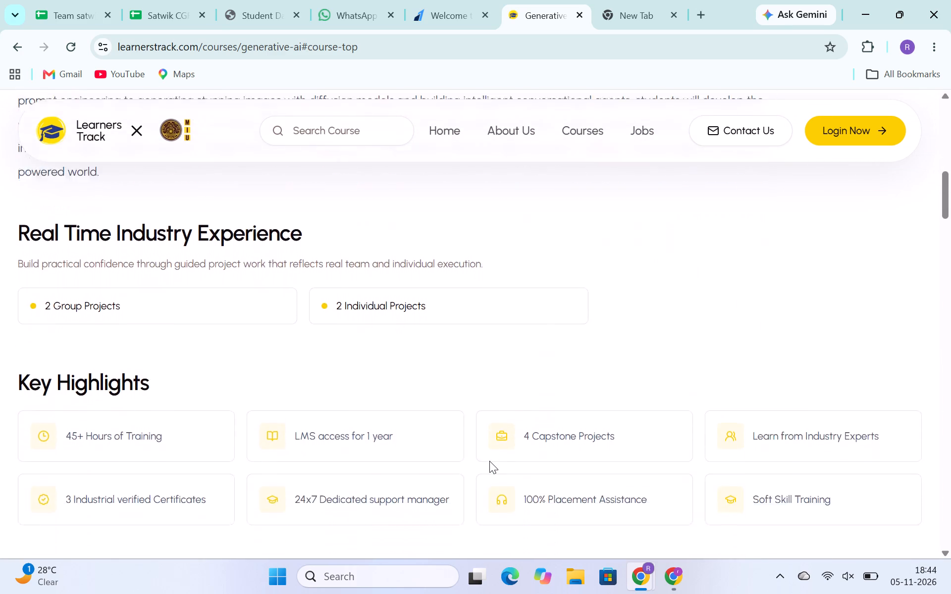
pyautogui.scroll(-2, 489, 461)
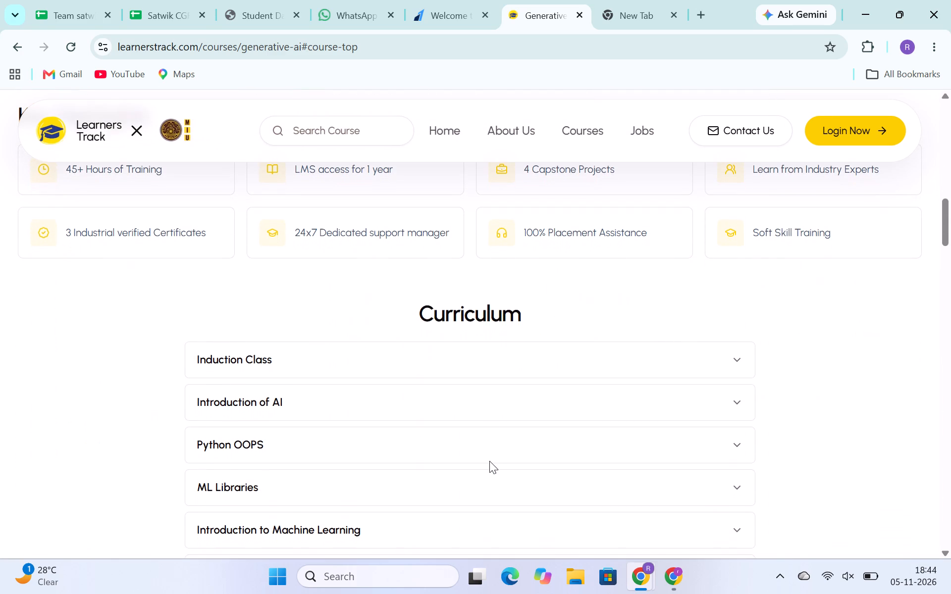
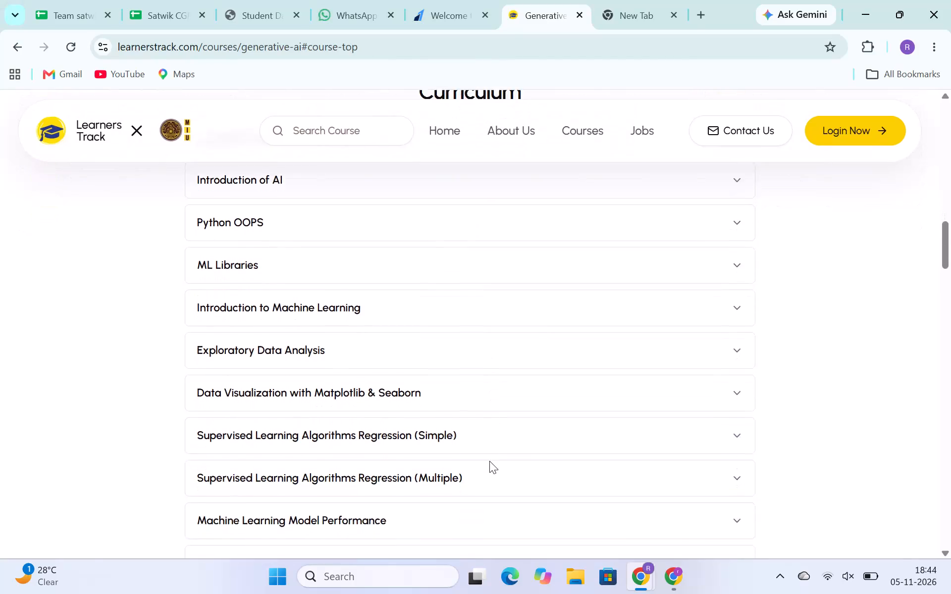
# Continue reviewing the module list in the Generative AI course curriculum.
pyautogui.scroll(8, 489, 461)
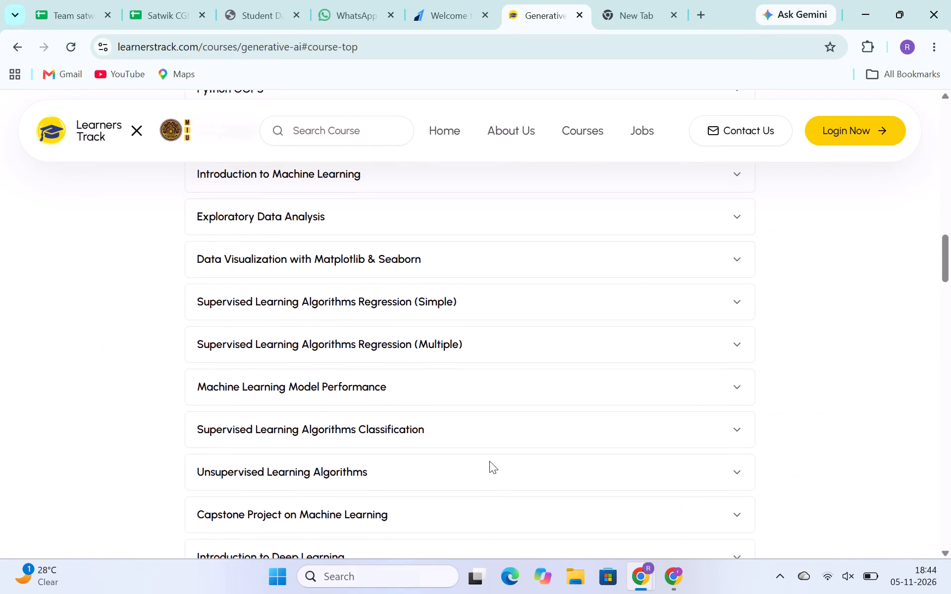